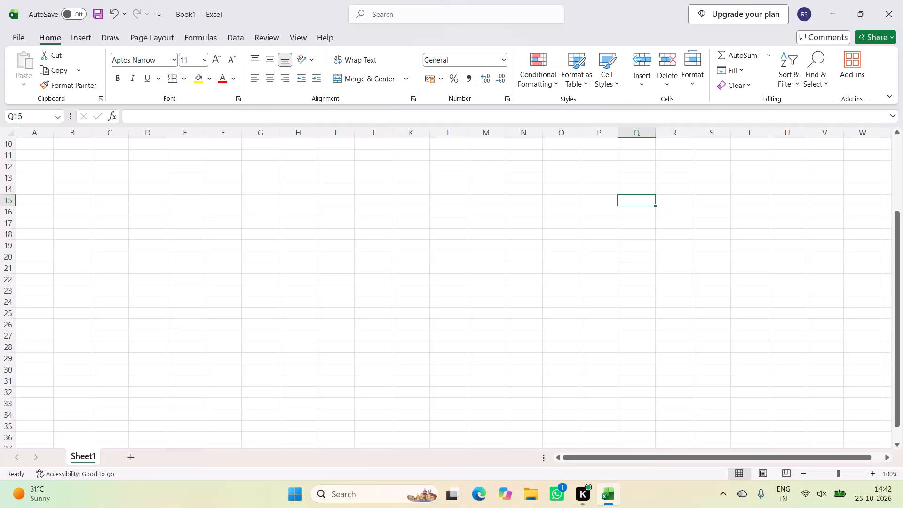
Go to cell A1 at the start of the blank sheet.
{"action": "key", "text": "Up"}
{"action": "key", "text": "Up"}
{"action": "key", "text": "Up"}
{"action": "key", "text": "Up"}
{"action": "key", "text": "Up"}
{"action": "key", "text": "Up"}
{"action": "key", "text": "Up"}
{"action": "key", "text": "Up"}
{"action": "key", "text": "Up"}
{"action": "key", "text": "Up"}
{"action": "key", "text": "Up"}
{"action": "key", "text": "Up"}
{"action": "key", "text": "Up"}
{"action": "key", "text": "Up"}
{"action": "key", "text": "Up"}
{"action": "key", "text": "Up"}
{"action": "key", "text": "Up"}
{"action": "key", "text": "Up"}
{"action": "key", "text": "Up"}
{"action": "key", "text": "Up"}
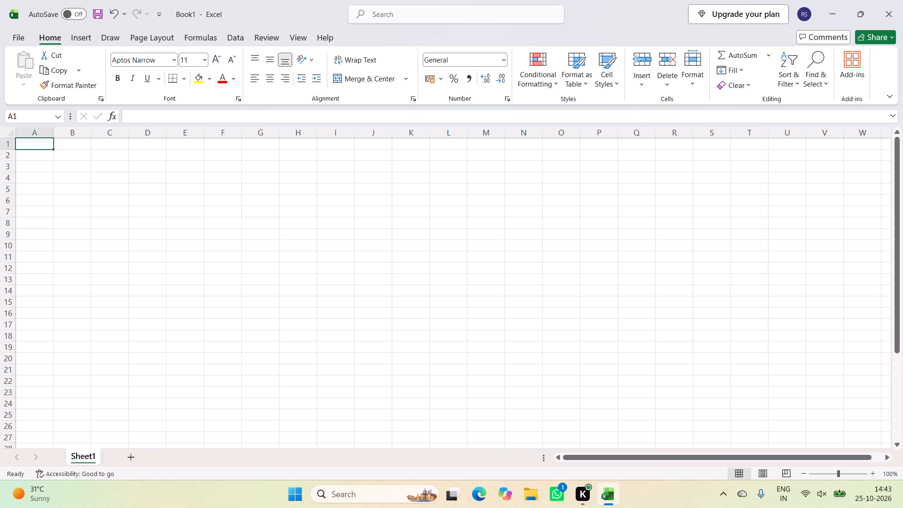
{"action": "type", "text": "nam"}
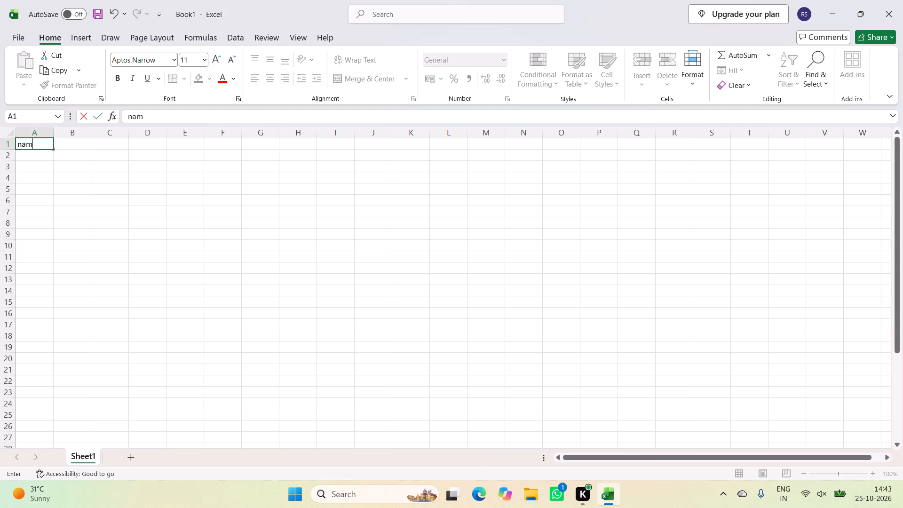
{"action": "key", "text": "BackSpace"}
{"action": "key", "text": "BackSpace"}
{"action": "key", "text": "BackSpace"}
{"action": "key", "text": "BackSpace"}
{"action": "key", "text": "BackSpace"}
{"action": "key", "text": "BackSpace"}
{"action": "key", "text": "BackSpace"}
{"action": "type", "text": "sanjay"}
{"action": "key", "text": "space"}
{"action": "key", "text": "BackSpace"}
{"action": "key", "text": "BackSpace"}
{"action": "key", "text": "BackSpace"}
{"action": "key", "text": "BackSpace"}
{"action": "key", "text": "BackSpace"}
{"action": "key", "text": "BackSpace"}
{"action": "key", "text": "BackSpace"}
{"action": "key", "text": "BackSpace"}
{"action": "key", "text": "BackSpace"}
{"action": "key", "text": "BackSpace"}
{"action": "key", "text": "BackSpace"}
Enter the label "NAME:" in cell A1.
{"action": "type", "text": "NAME"}
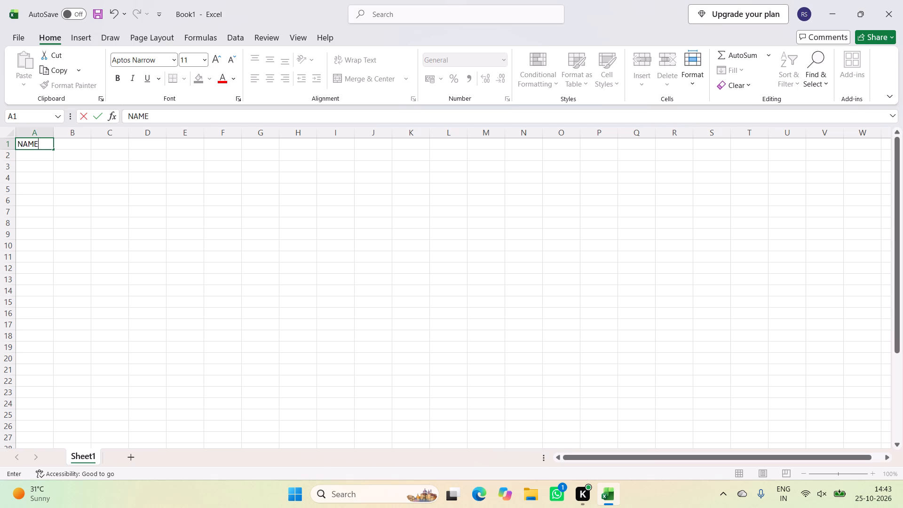
{"action": "key", "text": "shift+colon"}
{"action": "key", "text": "Return"}
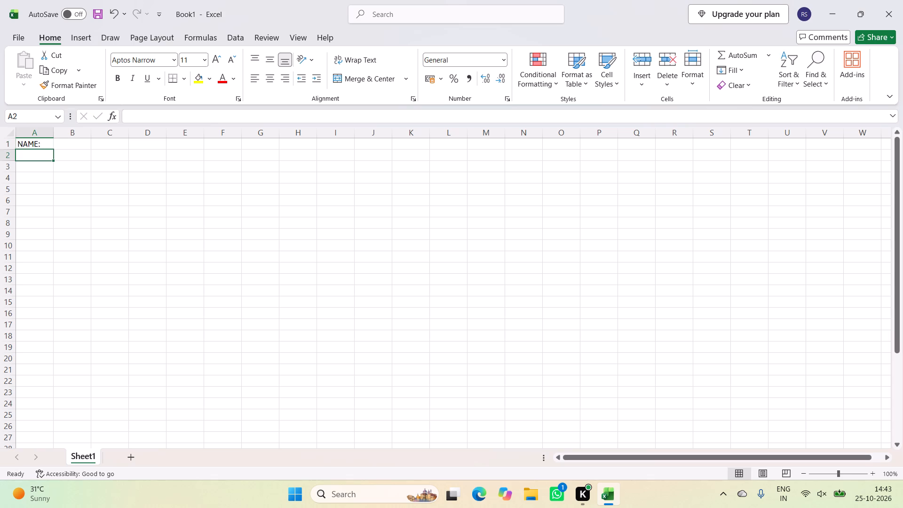
Enter the label "FATHER'S NAME :" in cell A2, below the name label.
{"action": "type", "text": "FATHER"}
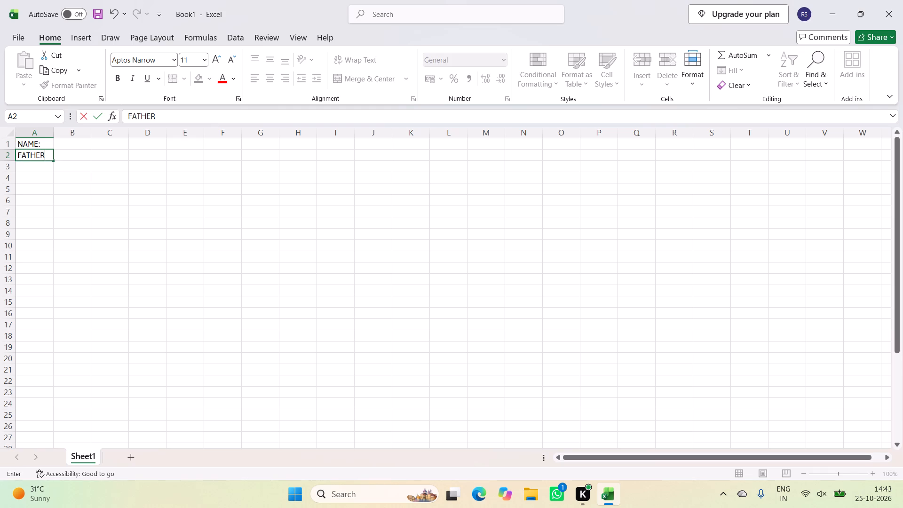
{"action": "key", "text": "space"}
{"action": "key", "text": "s"}
{"action": "key", "text": "space"}
{"action": "key", "text": "BackSpace"}
{"action": "key", "text": "BackSpace"}
{"action": "key", "text": "BackSpace"}
{"action": "type", "text": "S"}
{"action": "key", "text": "space"}
{"action": "key", "text": "BackSpace"}
{"action": "key", "text": "BackSpace"}
{"action": "key", "text": "apostrophe"}
{"action": "type", "text": "S"}
{"action": "key", "text": "space"}
{"action": "type", "text": "NAME"}
{"action": "key", "text": "space"}
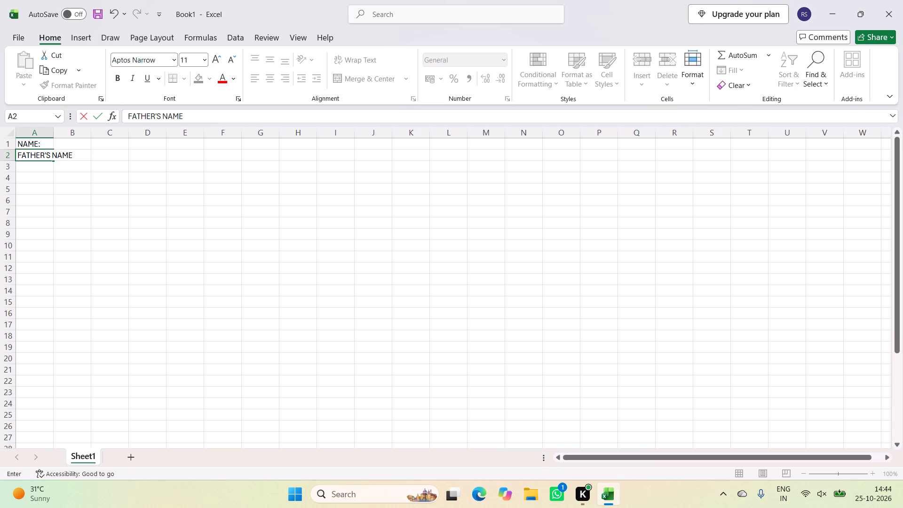
{"action": "key", "text": "shift+colon"}
{"action": "key", "text": "Return"}
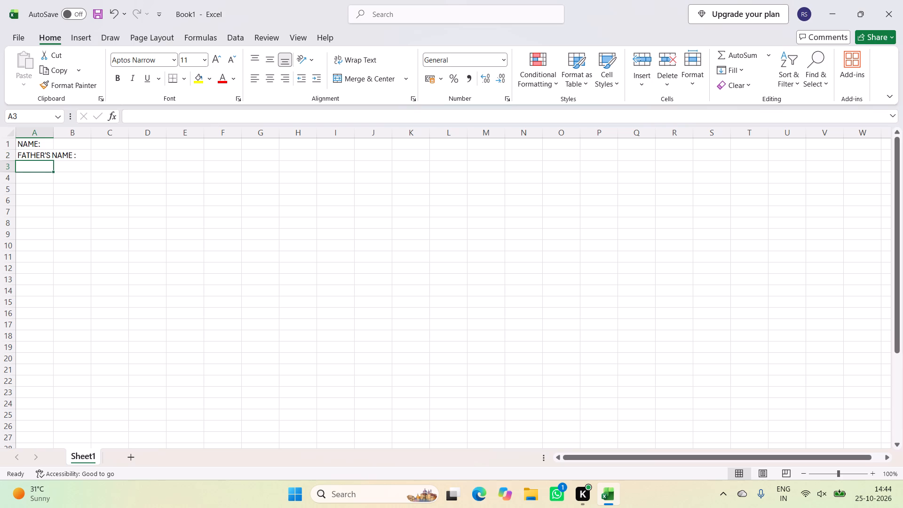
Enter the labels "ADDRESS:" in cell A3 and "PAN:" in cell A4.
{"action": "type", "text": "ADDRESS"}
{"action": "key", "text": "shift+colon"}
{"action": "key", "text": "Return"}
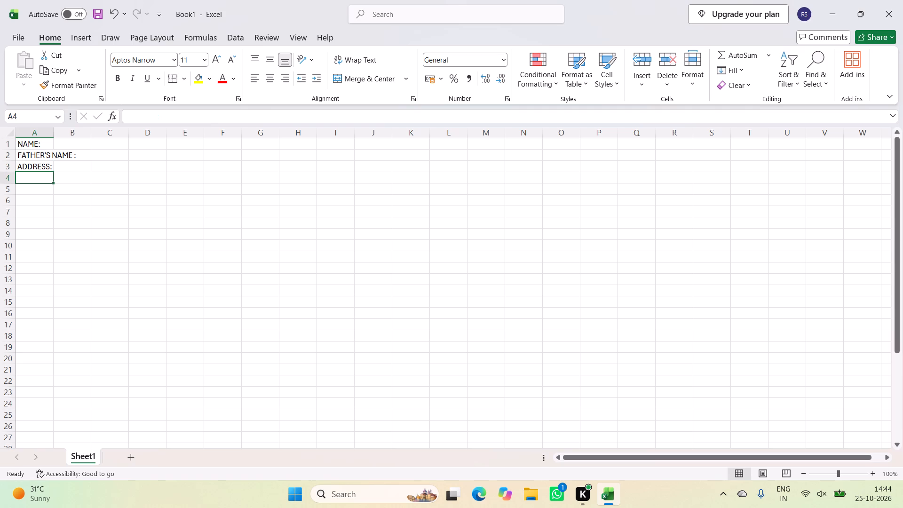
{"action": "type", "text": "PAN"}
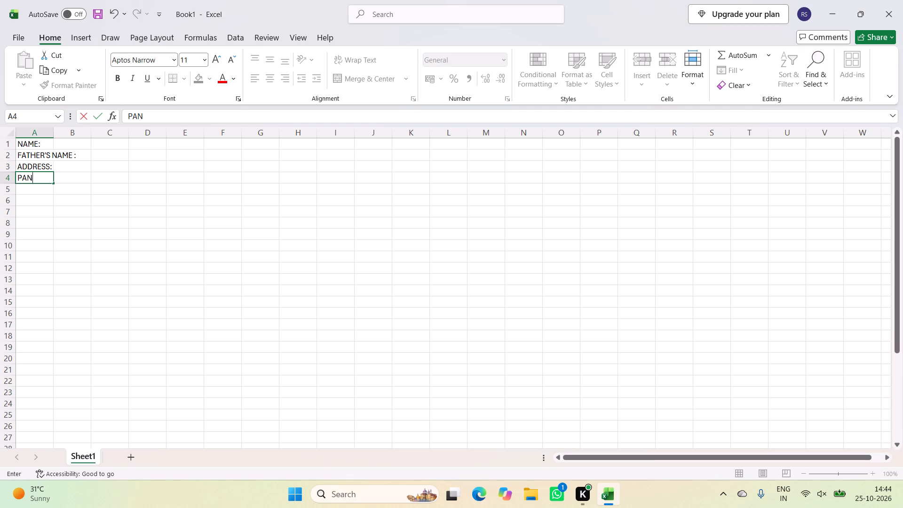
{"action": "key", "text": "Return"}
{"action": "key", "text": "BackSpace"}
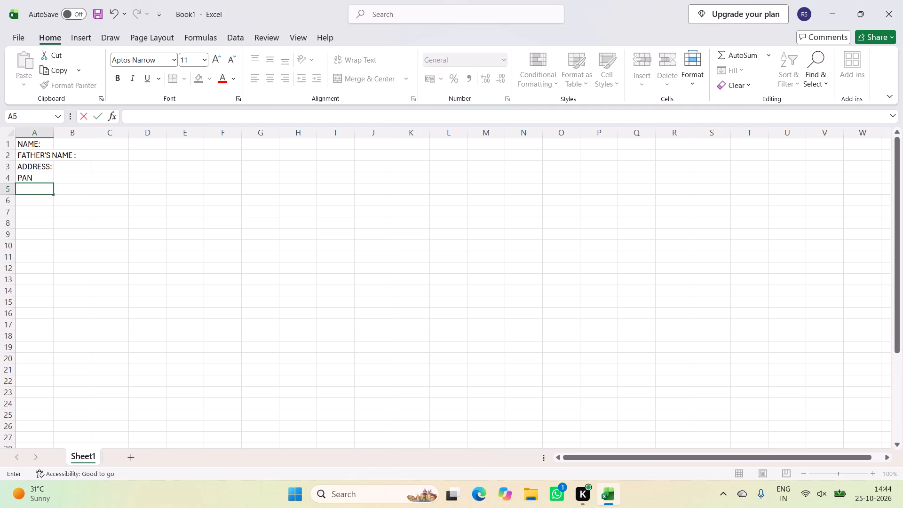
{"action": "key", "text": "Up"}
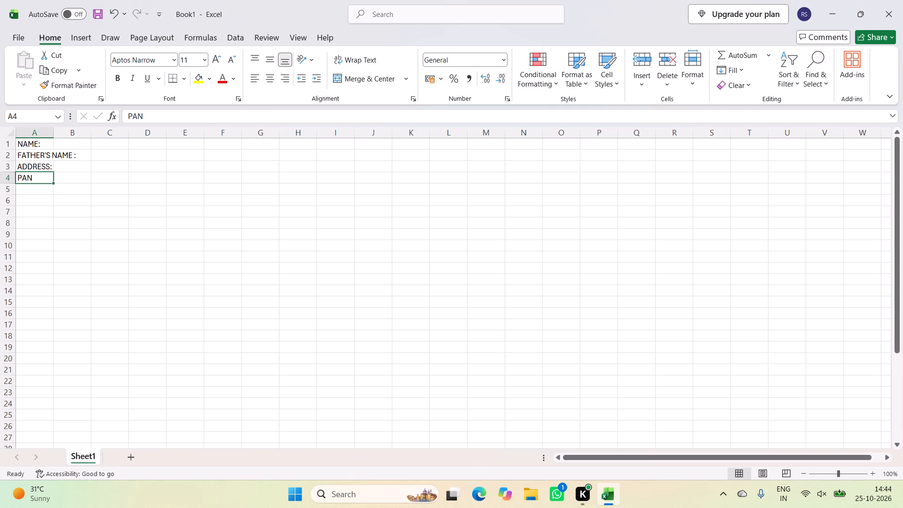
{"action": "left_click", "coordinate": [36, 182]}
{"action": "left_click_drag", "start_coordinate": [36, 182], "coordinate": [37, 177]}
{"action": "double_click", "coordinate": [37, 177]}
{"action": "key", "text": "shift+colon"}
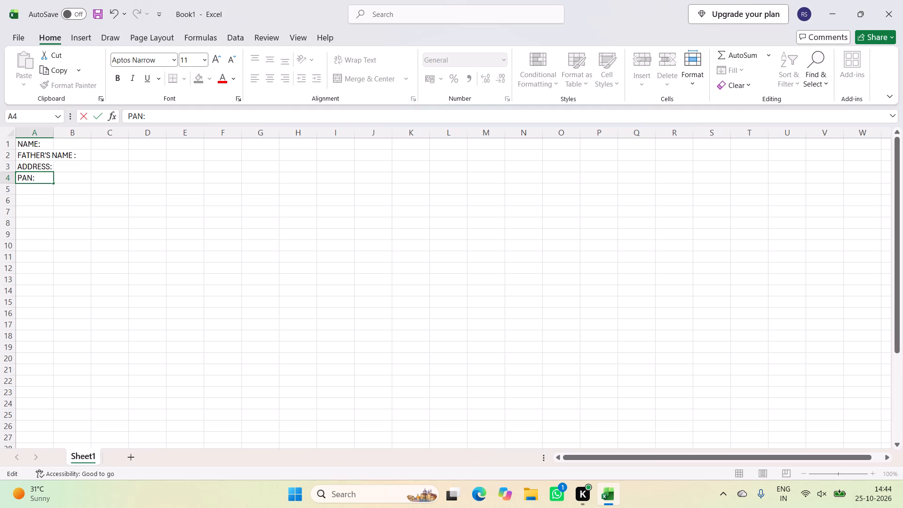
{"action": "key", "text": "Return"}
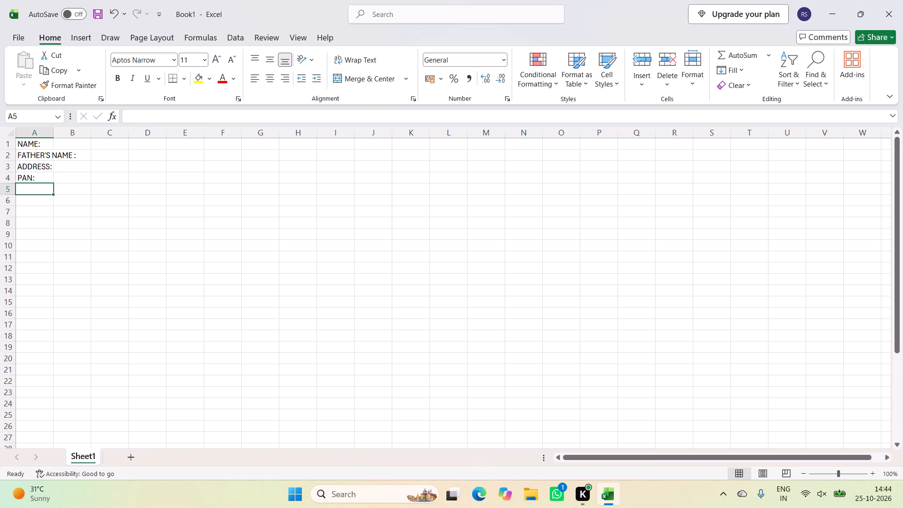
AutoFit column A to the width of its longest label.
{"action": "left_click_drag", "start_coordinate": [51, 124], "coordinate": [54, 130]}
{"action": "double_click", "coordinate": [53, 134]}
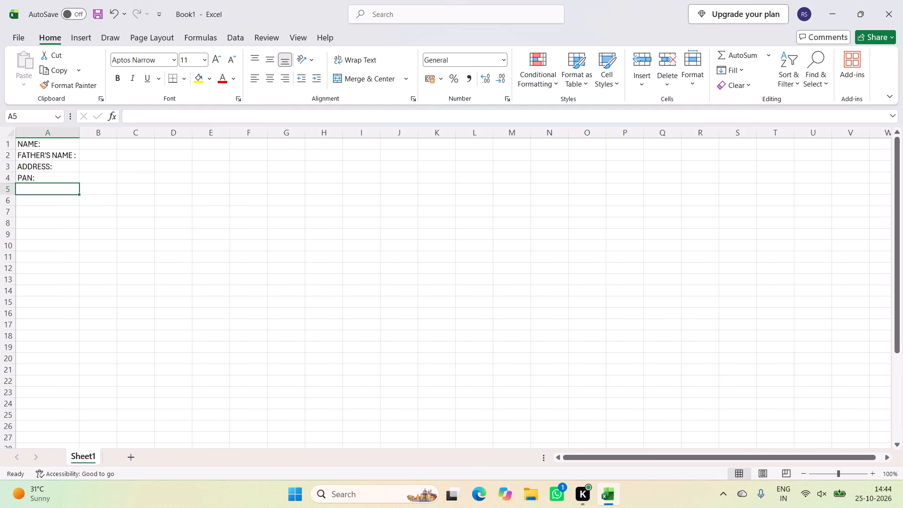
Make the four labels in cells A1 to A4 bold.
{"action": "left_click_drag", "start_coordinate": [30, 143], "coordinate": [61, 183]}
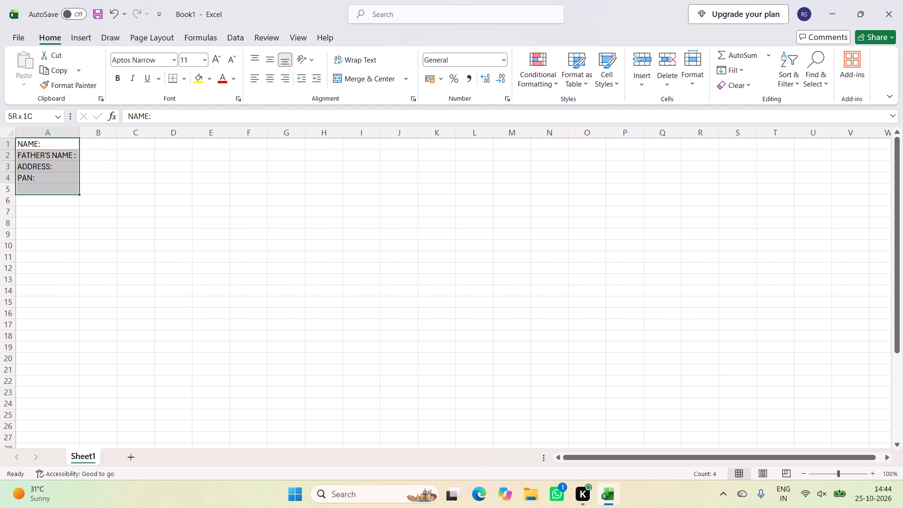
{"action": "left_click_drag", "start_coordinate": [61, 183], "coordinate": [61, 175]}
{"action": "left_click", "coordinate": [119, 72]}
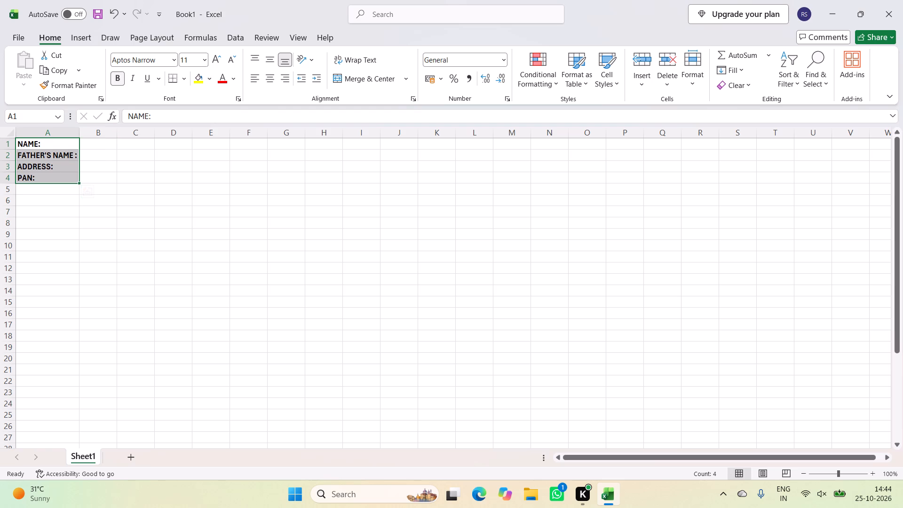
{"action": "left_click", "coordinate": [122, 224]}
{"action": "left_click", "coordinate": [21, 190]}
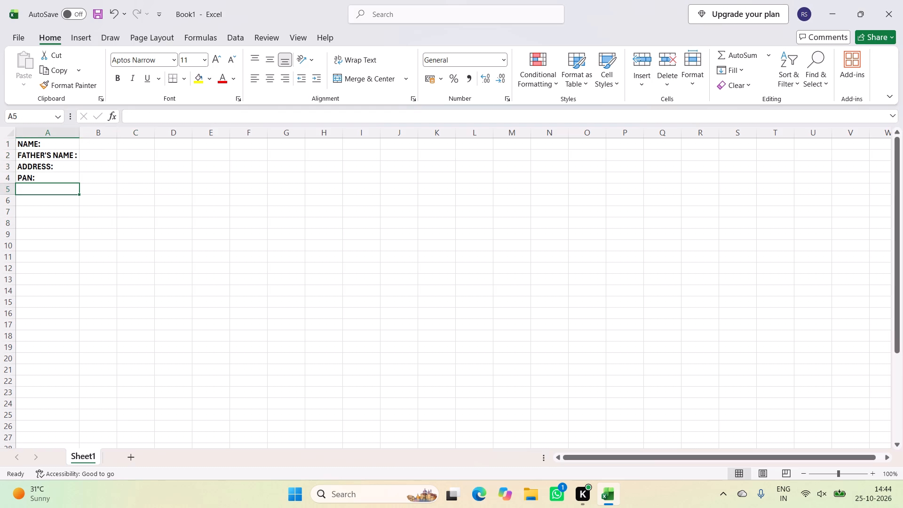
Set the font size of the labels in cells A1 to A4 to 14.
{"action": "left_click_drag", "start_coordinate": [39, 143], "coordinate": [62, 182]}
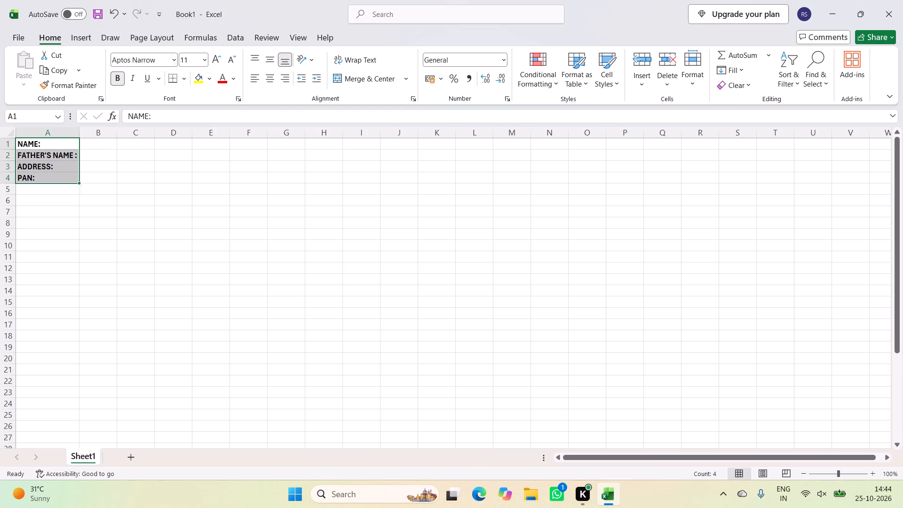
{"action": "left_click", "coordinate": [212, 64]}
{"action": "left_click", "coordinate": [205, 61]}
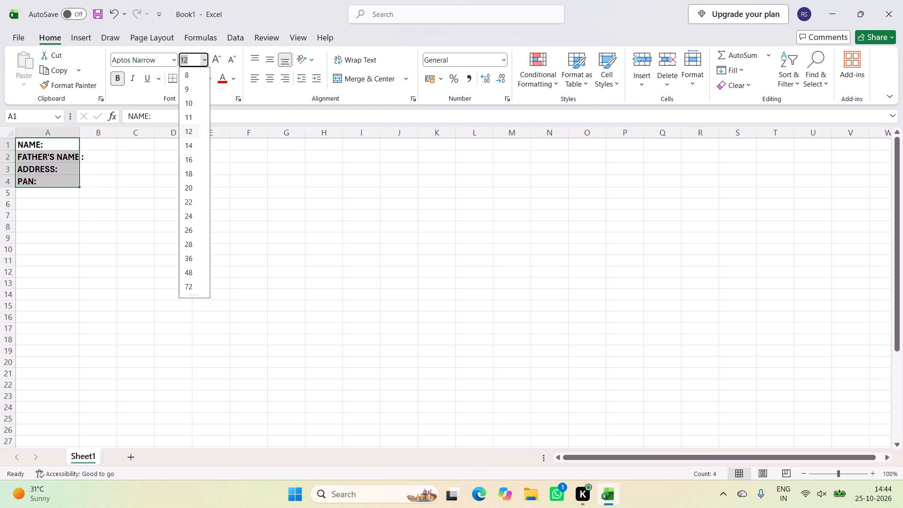
{"action": "left_click", "coordinate": [188, 141]}
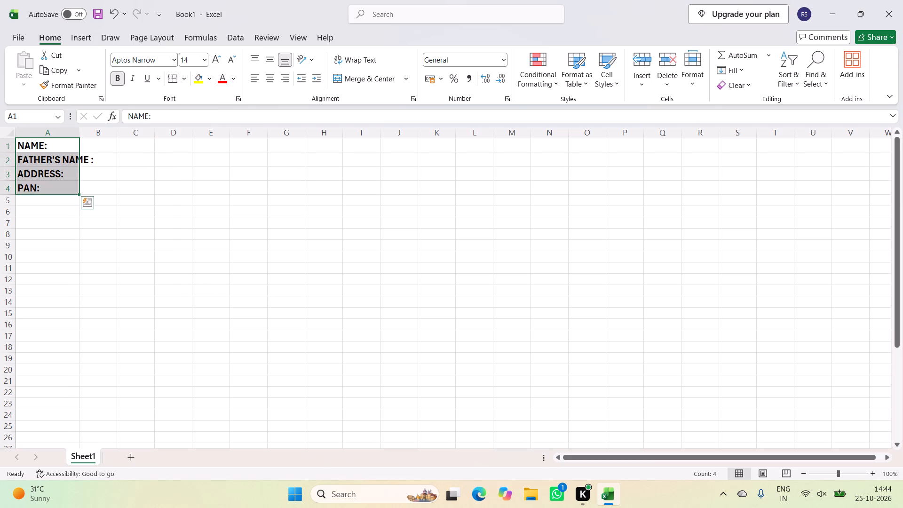
AutoFit column A again to suit the enlarged labels.
{"action": "double_click", "coordinate": [82, 131]}
{"action": "left_click", "coordinate": [247, 235]}
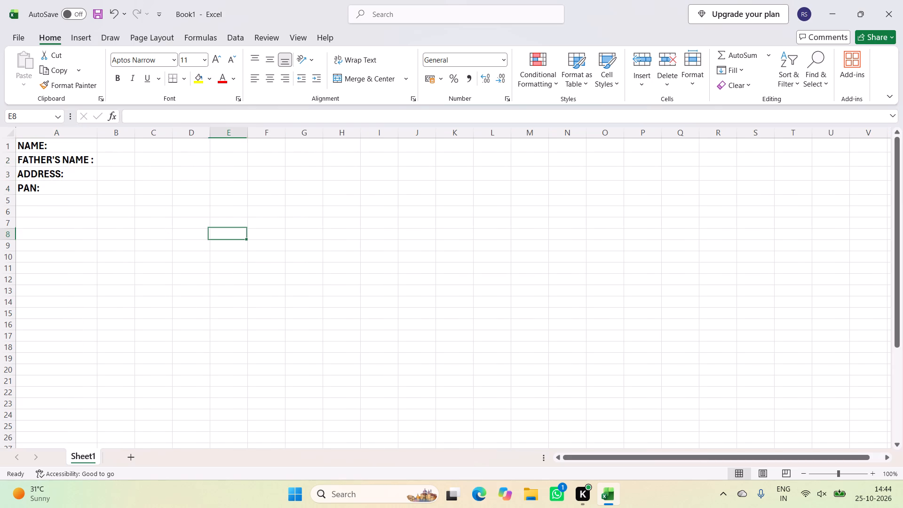
Enter the heading "BALANCE SHEET AS ON:31/3/2026" in cell A6, leaving row 5 blank.
{"action": "left_click", "coordinate": [60, 213]}
{"action": "type", "text": "BALANCE SHEET AS ON"}
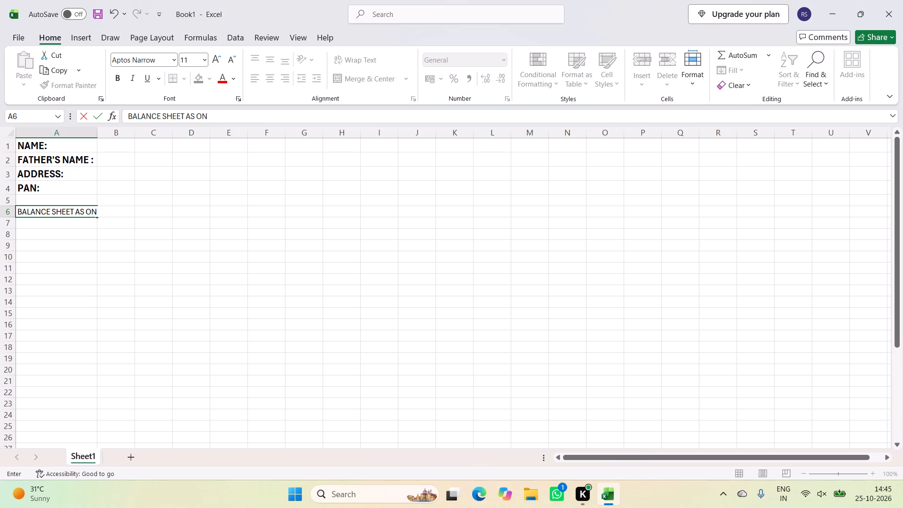
{"action": "type", "text": ":31/"}
{"action": "type", "text": "3/2026"}
{"action": "key", "text": "Return"}
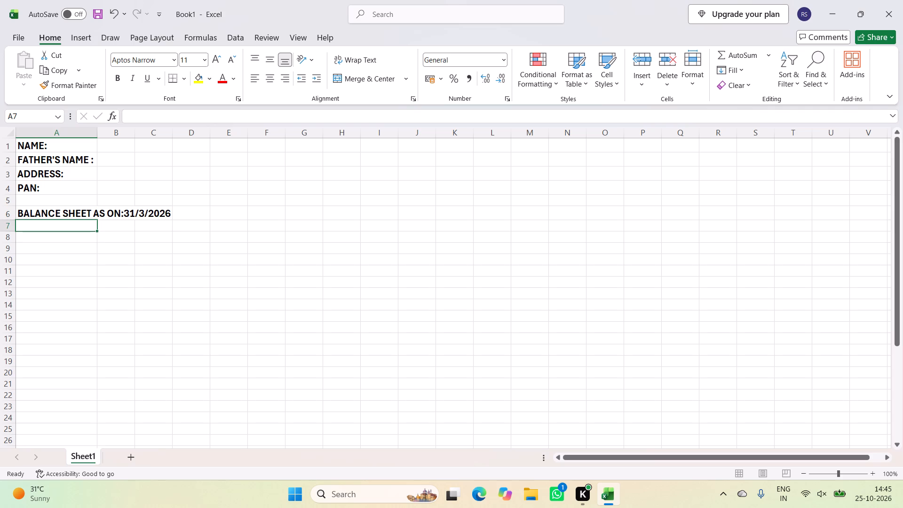
Enter the headings "LIABLITIS" in cell A8 and "AMOUNT RS." in cell B8, leaving row 7 blank.
{"action": "key", "text": "Return"}
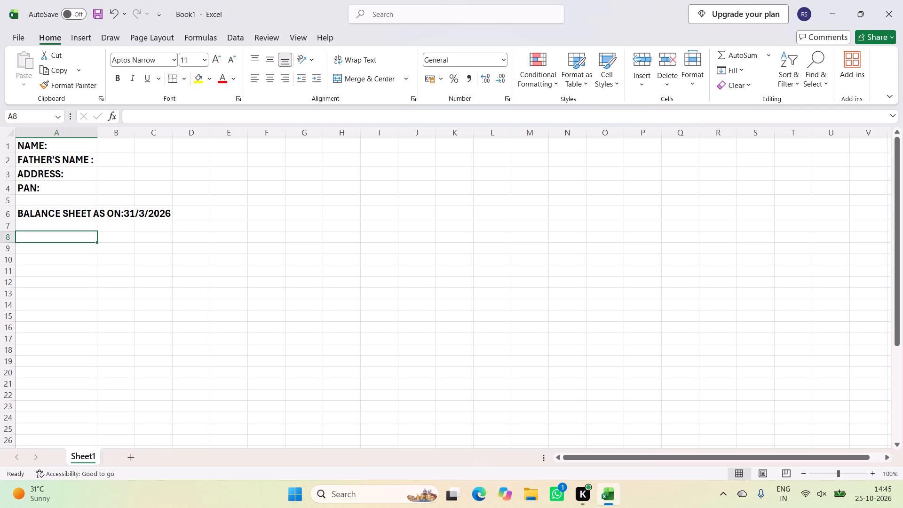
{"action": "type", "text": "LIABLIT"}
{"action": "key", "text": "i"}
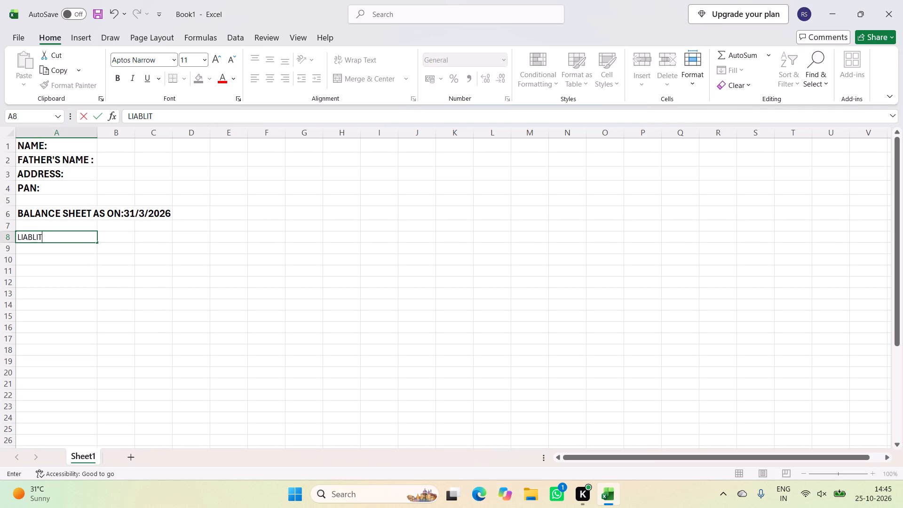
{"action": "key", "text": "s"}
{"action": "key", "text": "Right"}
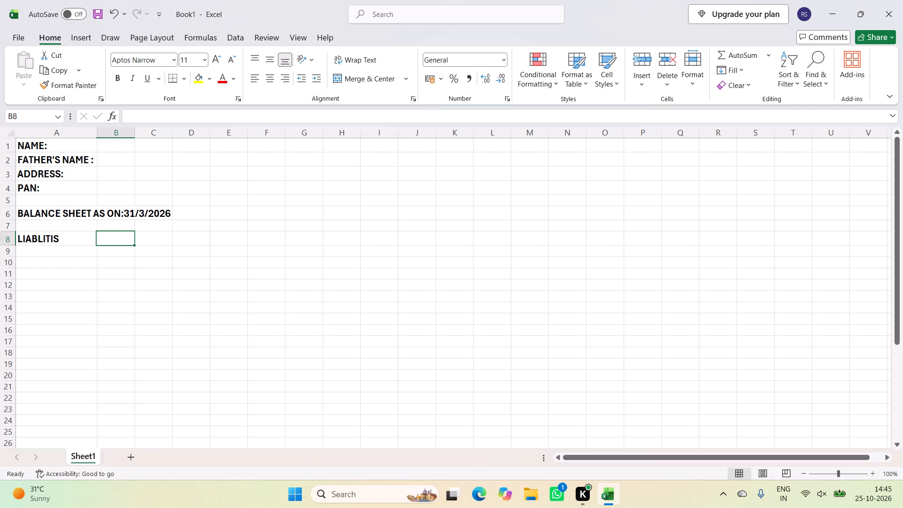
{"action": "type", "text": "AMOUNT RS."}
{"action": "key", "text": "Right"}
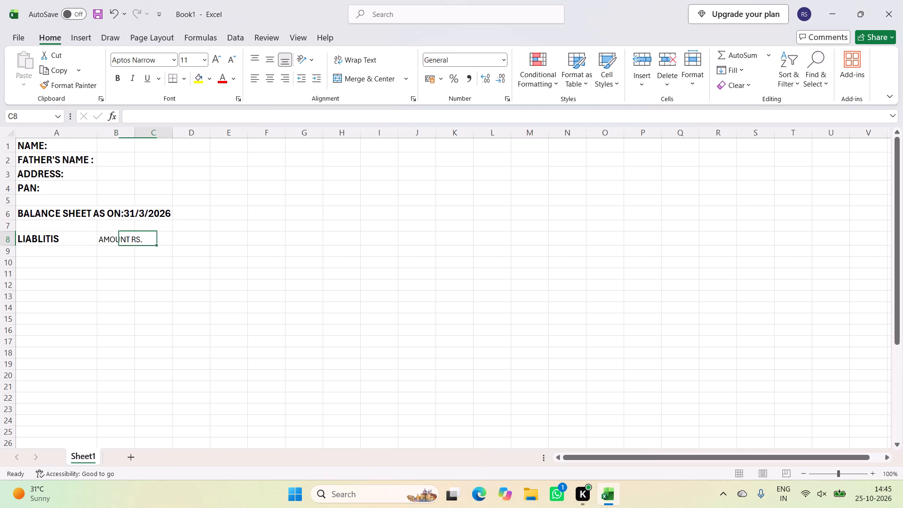
Enter the headings "ASSETS" in cell C8 and "AMOUNT RS." in cell D8.
{"action": "key", "text": "Right"}
{"action": "key", "text": "Left"}
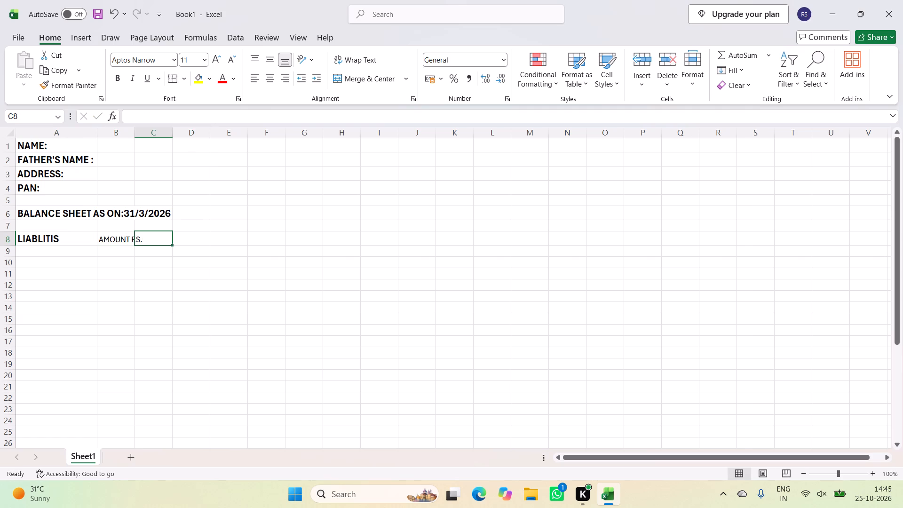
{"action": "type", "text": "ASSES"}
{"action": "key", "text": "BackSpace"}
{"action": "type", "text": "TS"}
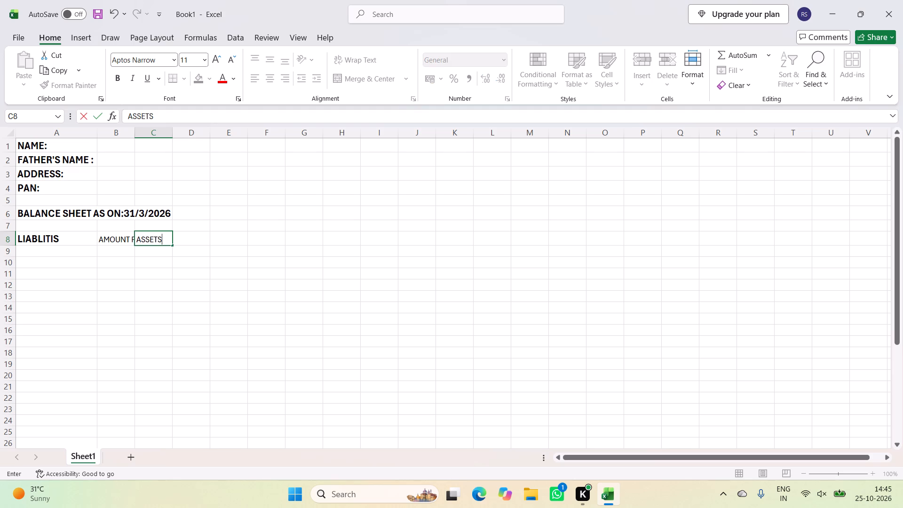
{"action": "key", "text": "Right"}
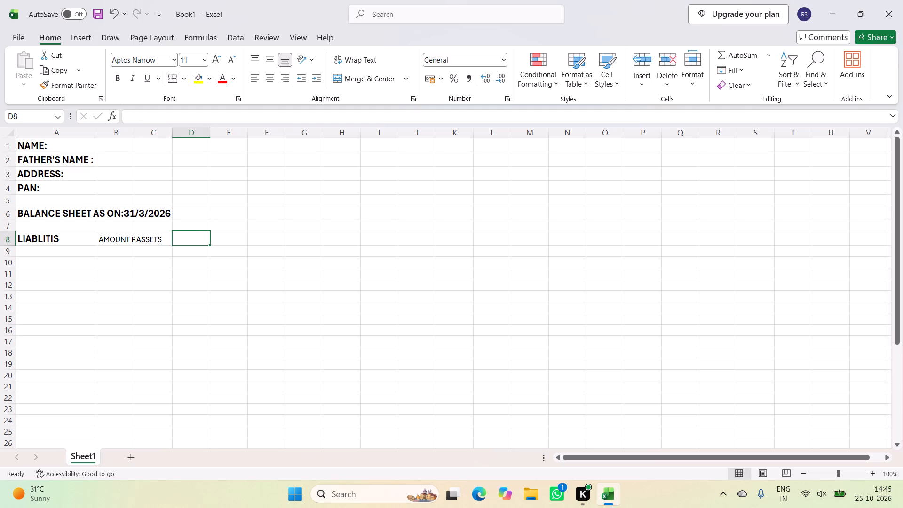
{"action": "type", "text": "AMOUNT"}
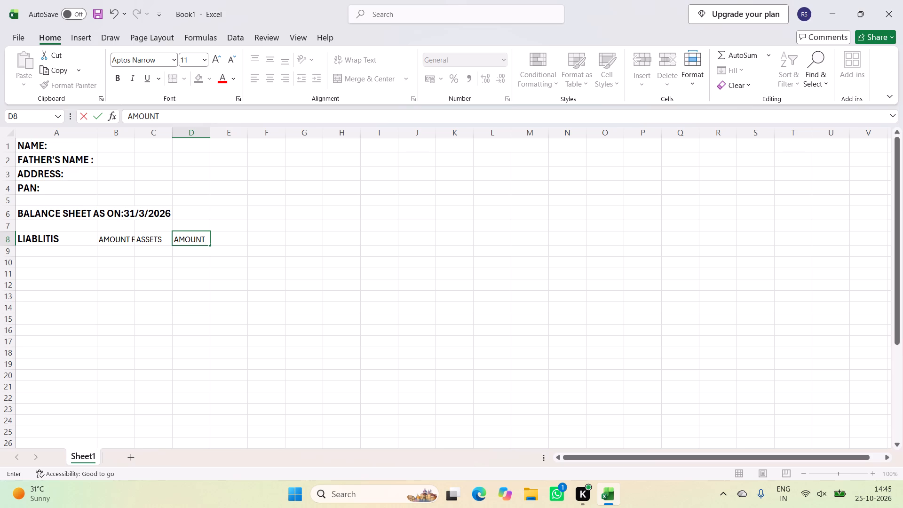
{"action": "key", "text": "space"}
{"action": "type", "text": "RS"}
{"action": "key", "text": "period"}
{"action": "key", "text": "Return"}
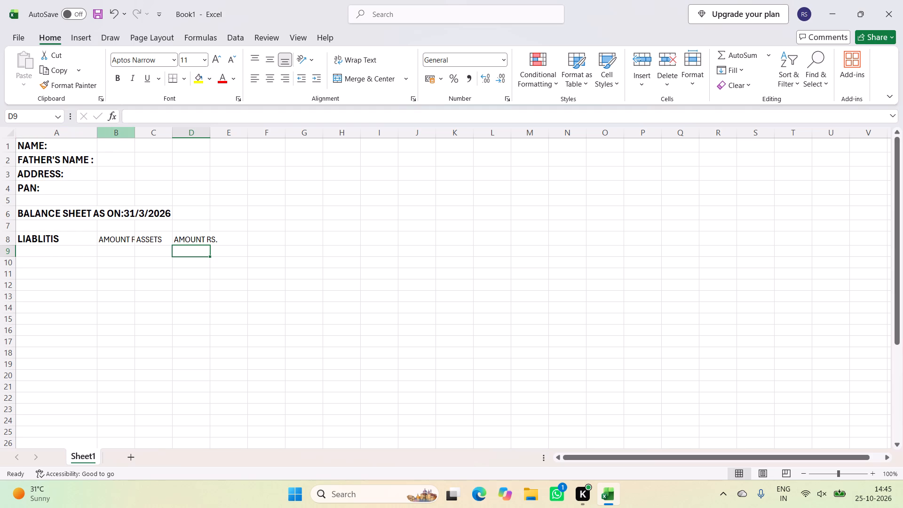
AutoFit columns B, C and D to the width of their headings.
{"action": "double_click", "coordinate": [134, 132]}
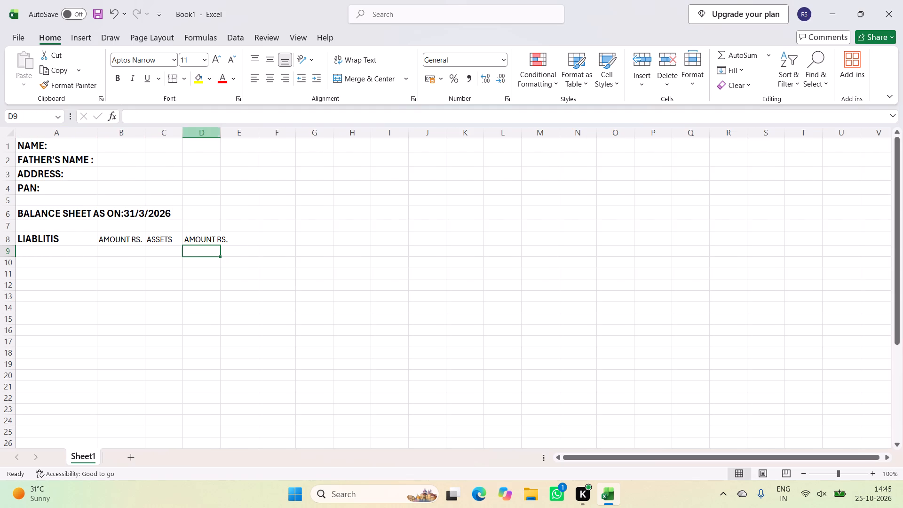
{"action": "double_click", "coordinate": [181, 134]}
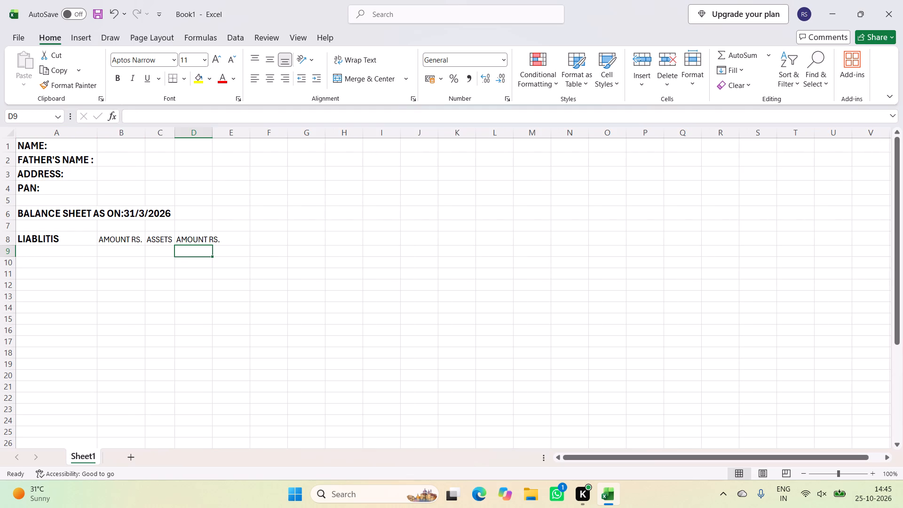
{"action": "left_click", "coordinate": [214, 133]}
{"action": "left_click", "coordinate": [211, 132]}
{"action": "double_click", "coordinate": [211, 131]}
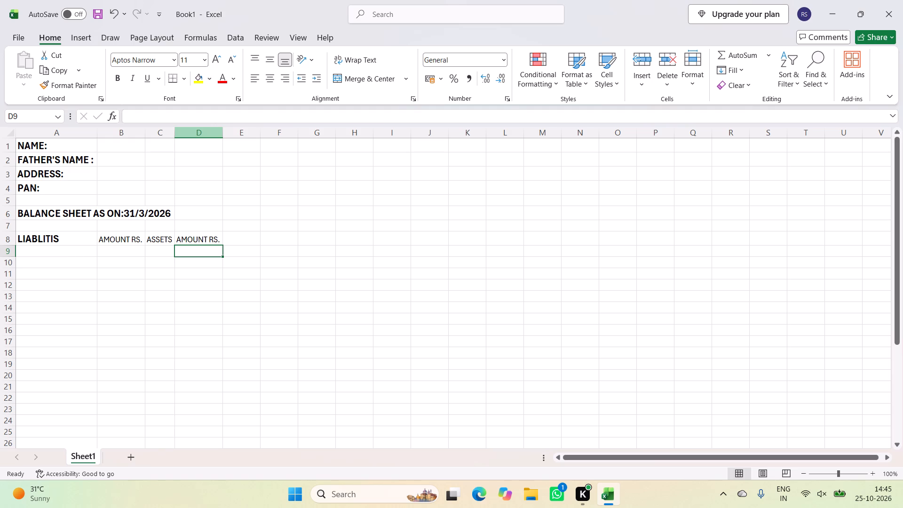
Make the headings in cells B8 to D8 bold.
{"action": "left_click_drag", "start_coordinate": [121, 240], "coordinate": [199, 244]}
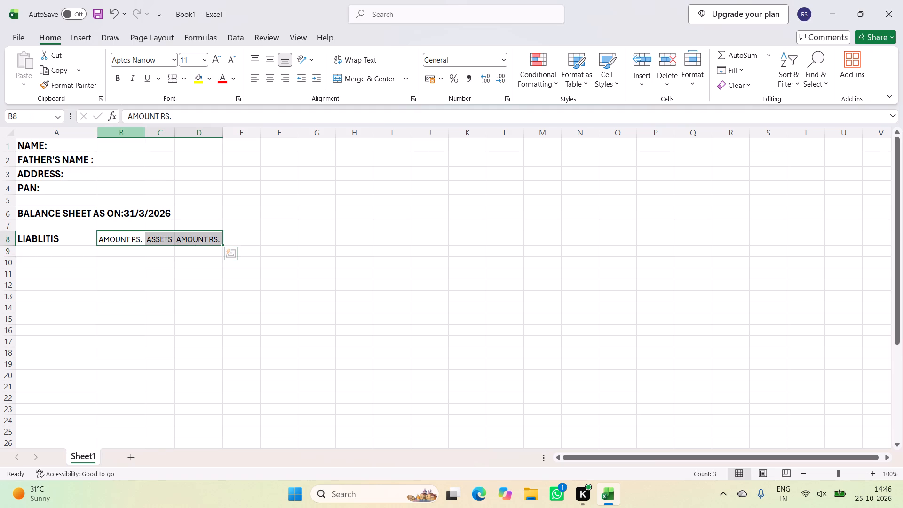
{"action": "left_click", "coordinate": [121, 82]}
{"action": "left_click", "coordinate": [145, 333]}
Set the font size of the headings in cells B8 to D8 to 14.
{"action": "left_click_drag", "start_coordinate": [122, 236], "coordinate": [215, 234]}
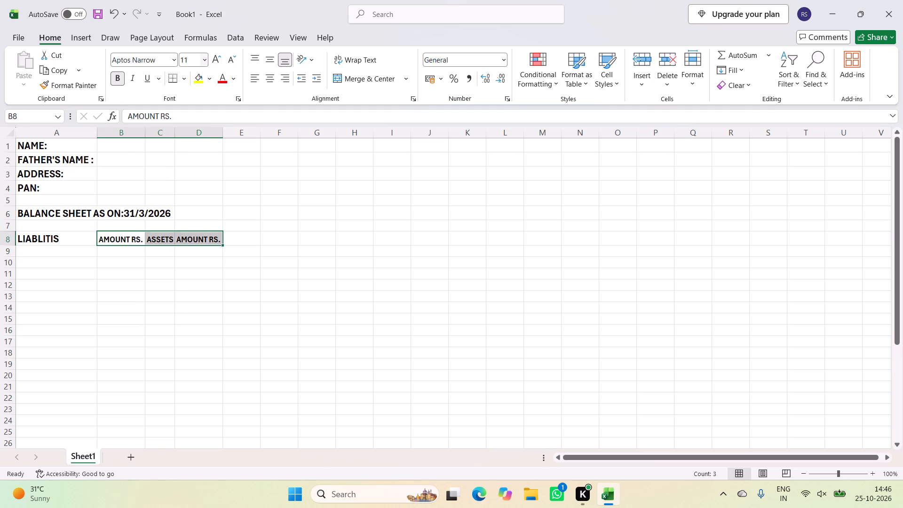
{"action": "left_click", "coordinate": [205, 65]}
{"action": "left_click", "coordinate": [193, 147]}
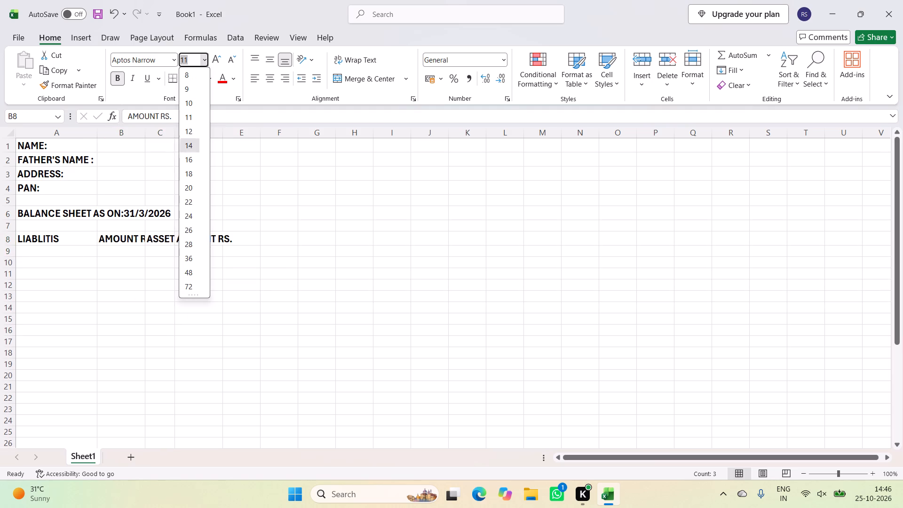
{"action": "left_click", "coordinate": [126, 318]}
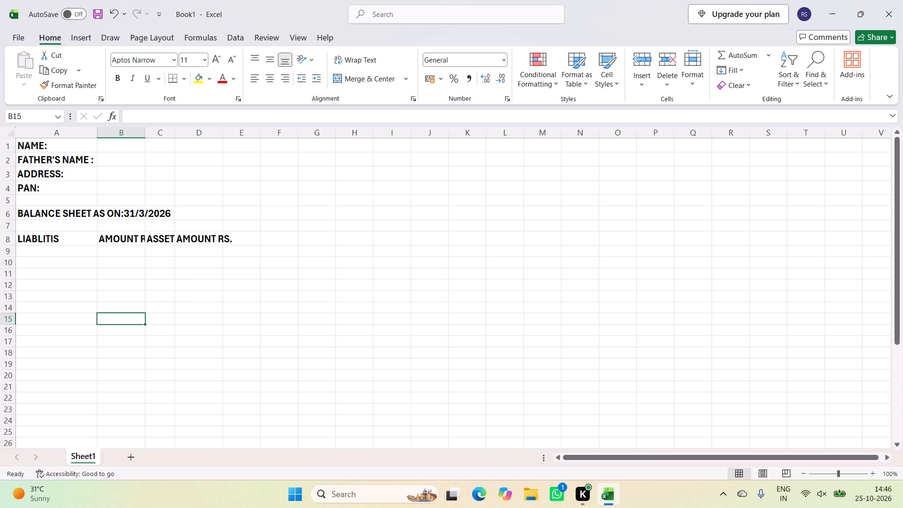
AutoFit columns B, D and C again to suit the enlarged headings.
{"action": "double_click", "coordinate": [147, 131]}
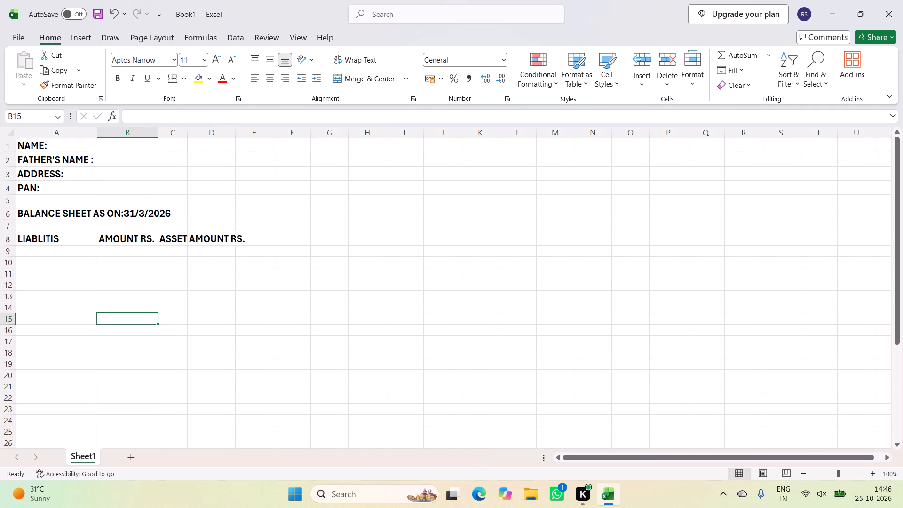
{"action": "double_click", "coordinate": [236, 134]}
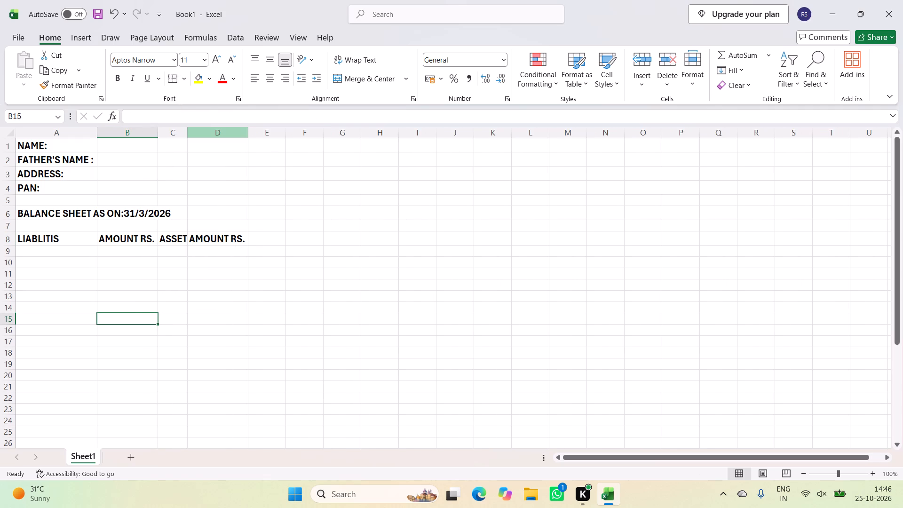
{"action": "double_click", "coordinate": [185, 243]}
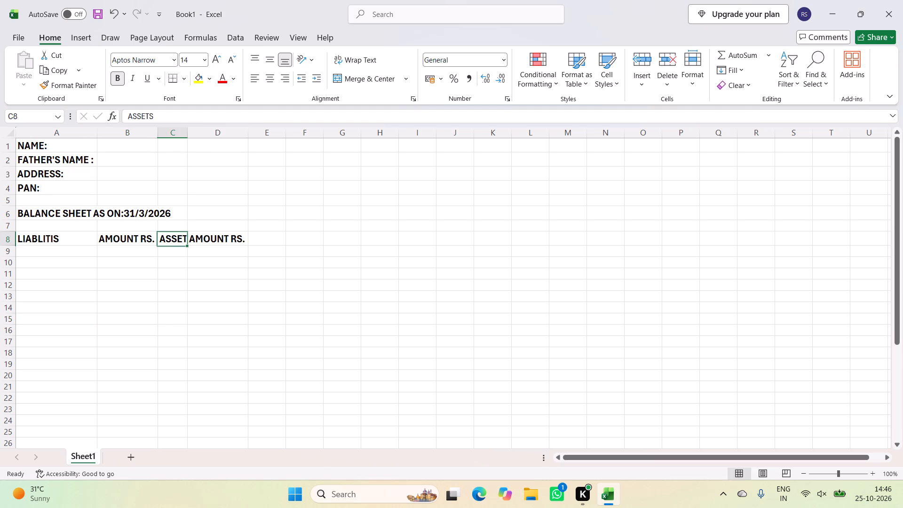
{"action": "double_click", "coordinate": [184, 242]}
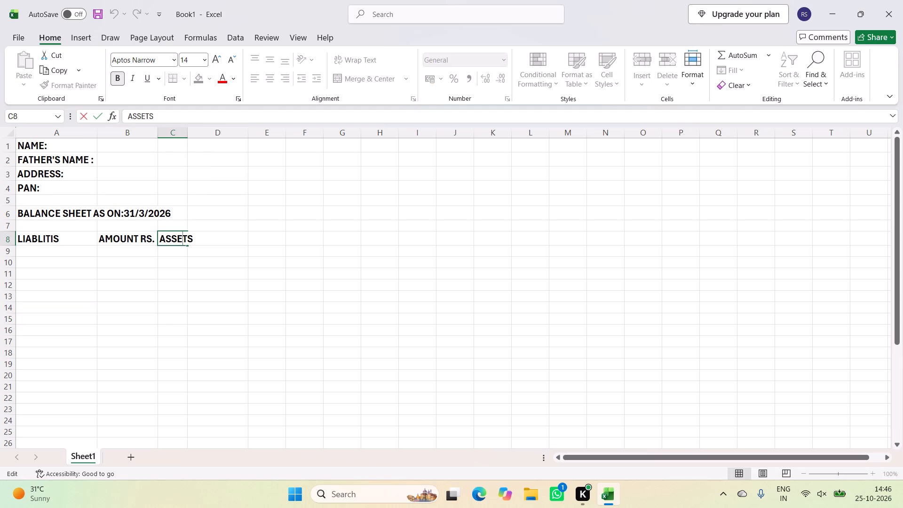
{"action": "double_click", "coordinate": [187, 135]}
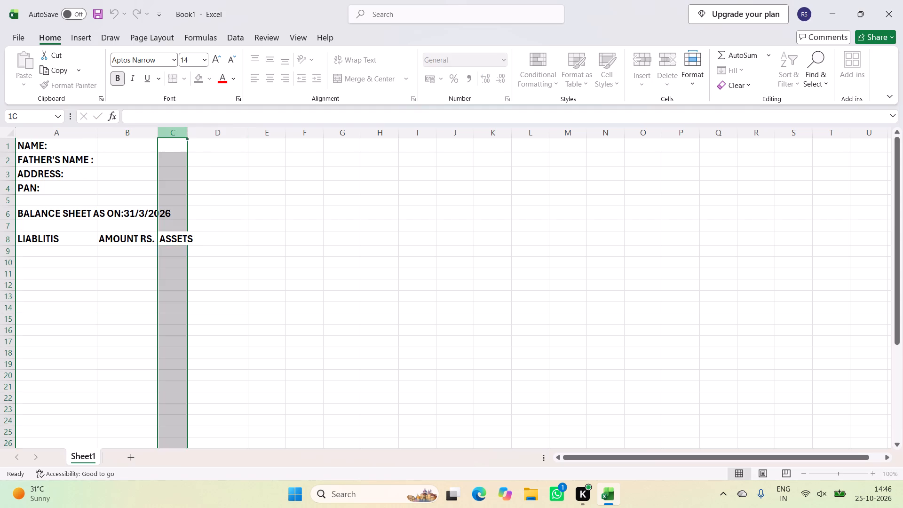
{"action": "left_click", "coordinate": [224, 205]}
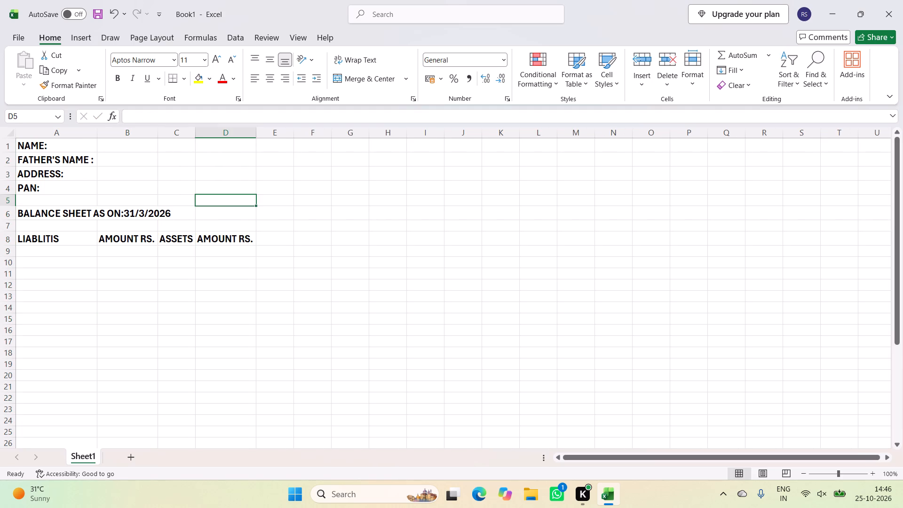
Apply Merge & Center to the "AMOUNT RS." heading in cell D8.
{"action": "left_click", "coordinate": [233, 223]}
{"action": "left_click", "coordinate": [233, 248]}
{"action": "left_click", "coordinate": [236, 242]}
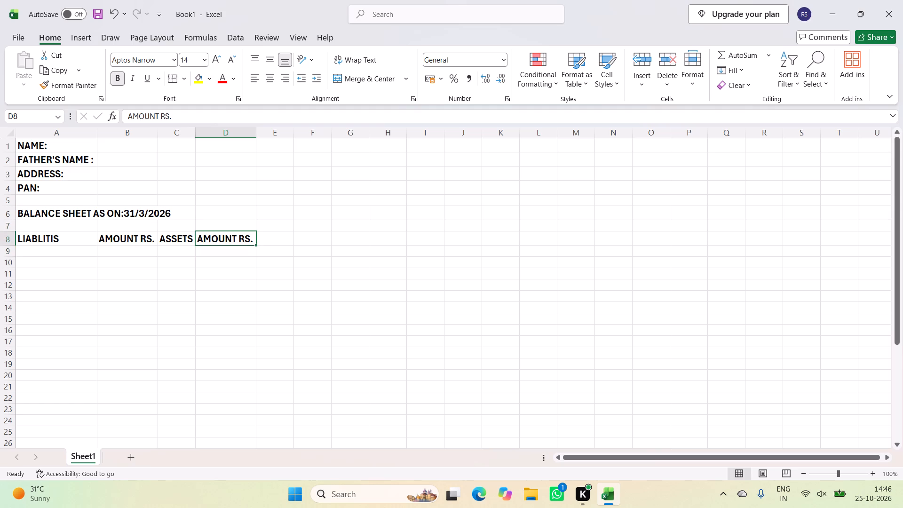
{"action": "left_click", "coordinate": [378, 76]}
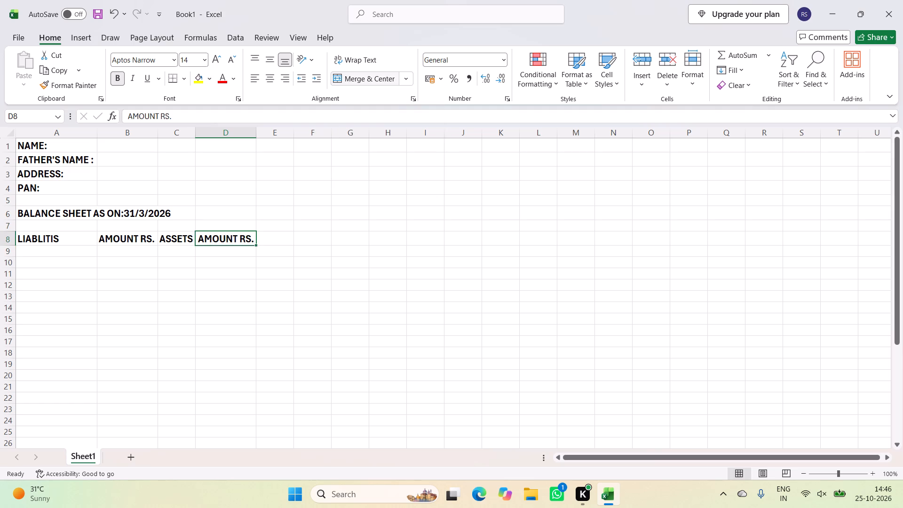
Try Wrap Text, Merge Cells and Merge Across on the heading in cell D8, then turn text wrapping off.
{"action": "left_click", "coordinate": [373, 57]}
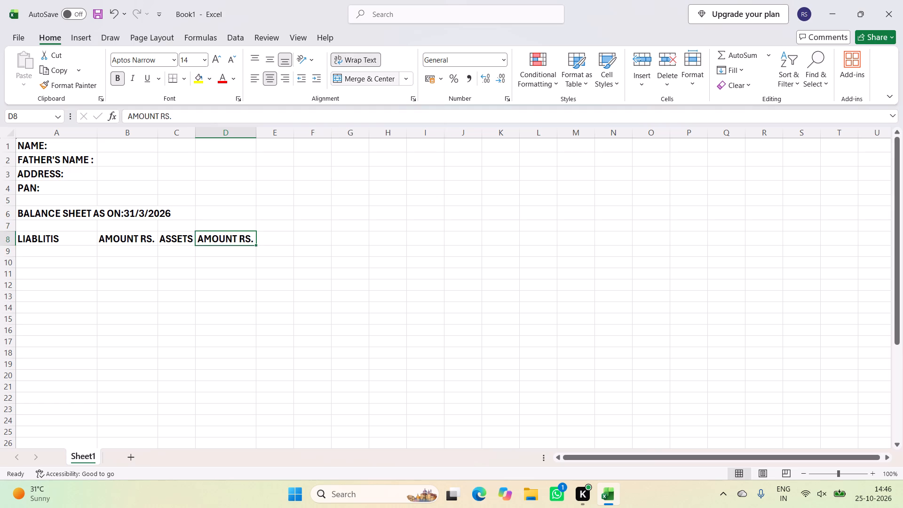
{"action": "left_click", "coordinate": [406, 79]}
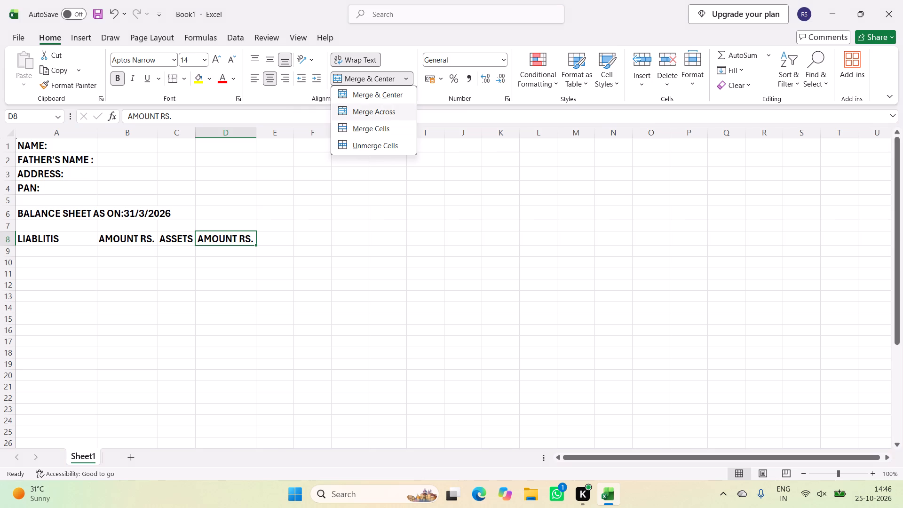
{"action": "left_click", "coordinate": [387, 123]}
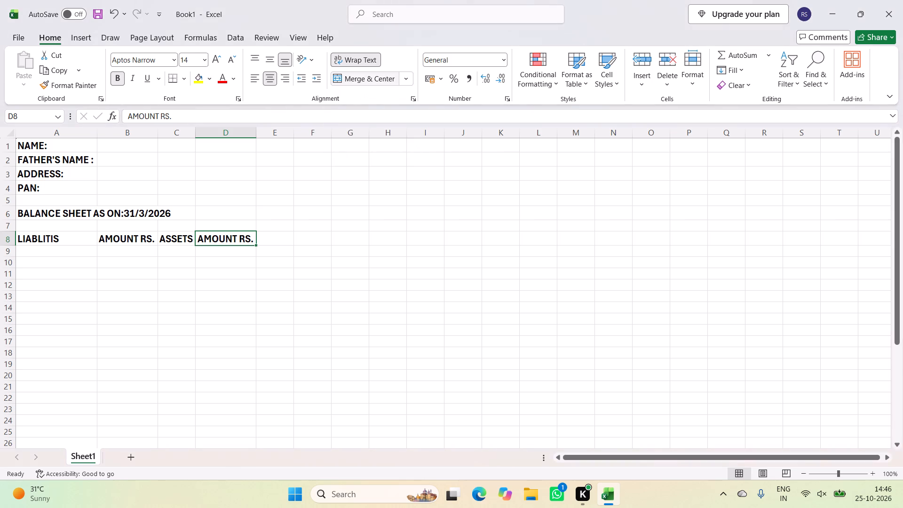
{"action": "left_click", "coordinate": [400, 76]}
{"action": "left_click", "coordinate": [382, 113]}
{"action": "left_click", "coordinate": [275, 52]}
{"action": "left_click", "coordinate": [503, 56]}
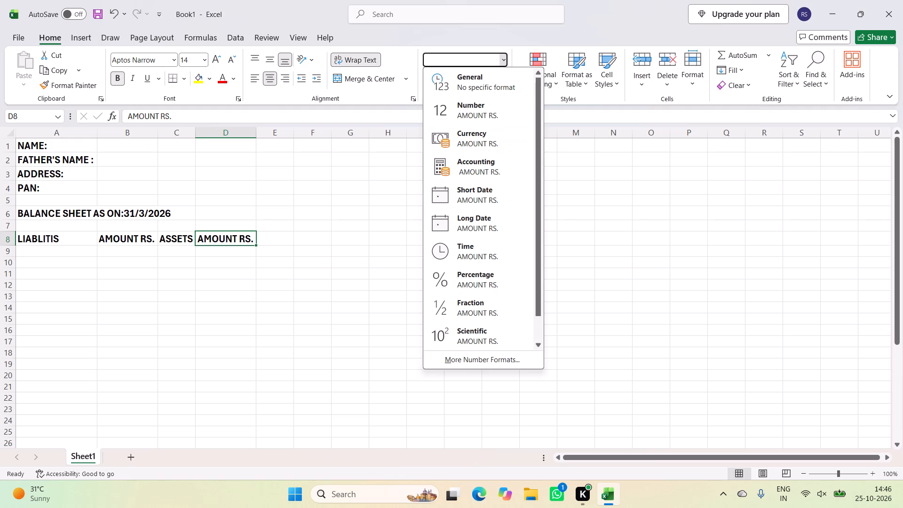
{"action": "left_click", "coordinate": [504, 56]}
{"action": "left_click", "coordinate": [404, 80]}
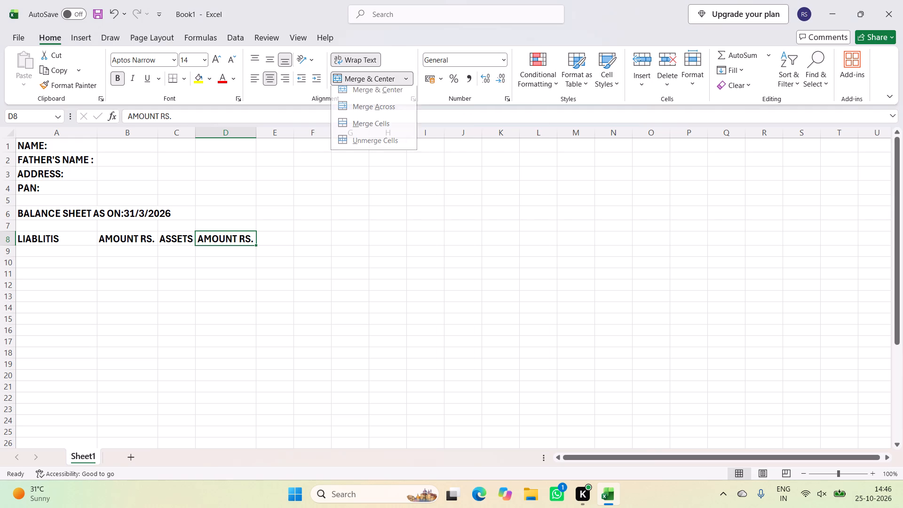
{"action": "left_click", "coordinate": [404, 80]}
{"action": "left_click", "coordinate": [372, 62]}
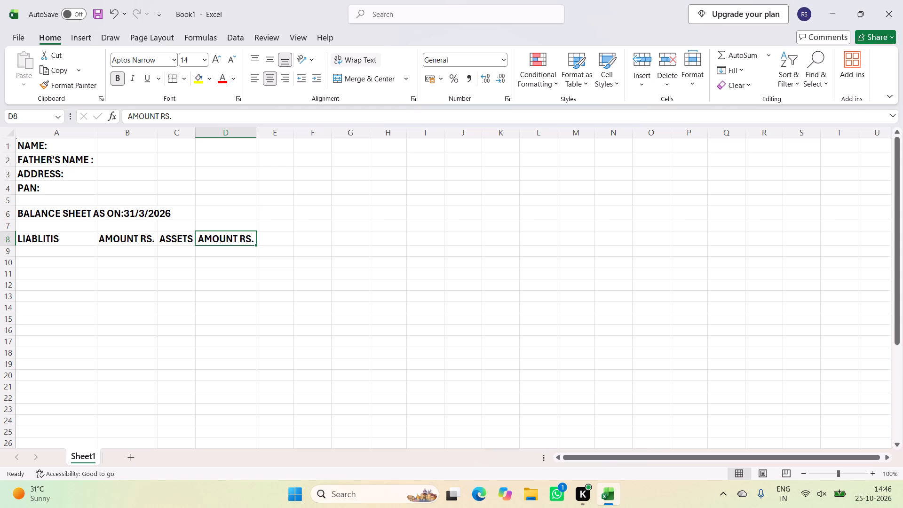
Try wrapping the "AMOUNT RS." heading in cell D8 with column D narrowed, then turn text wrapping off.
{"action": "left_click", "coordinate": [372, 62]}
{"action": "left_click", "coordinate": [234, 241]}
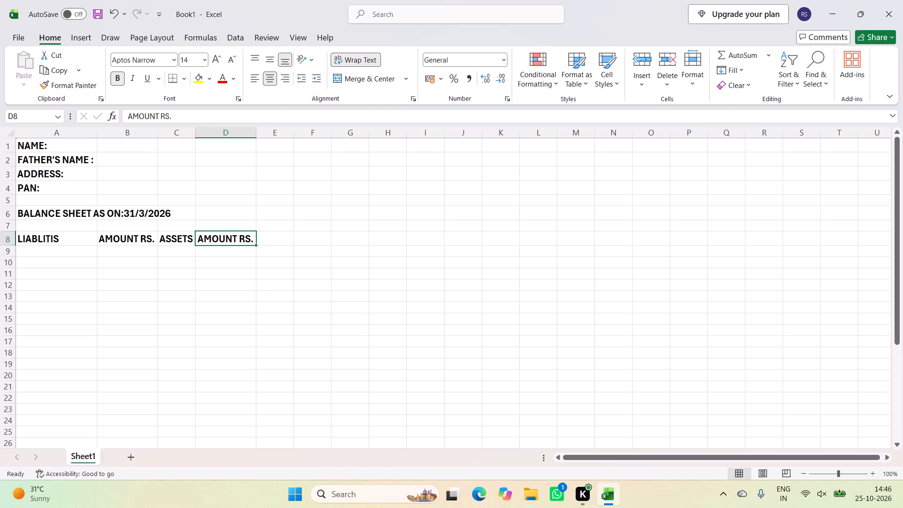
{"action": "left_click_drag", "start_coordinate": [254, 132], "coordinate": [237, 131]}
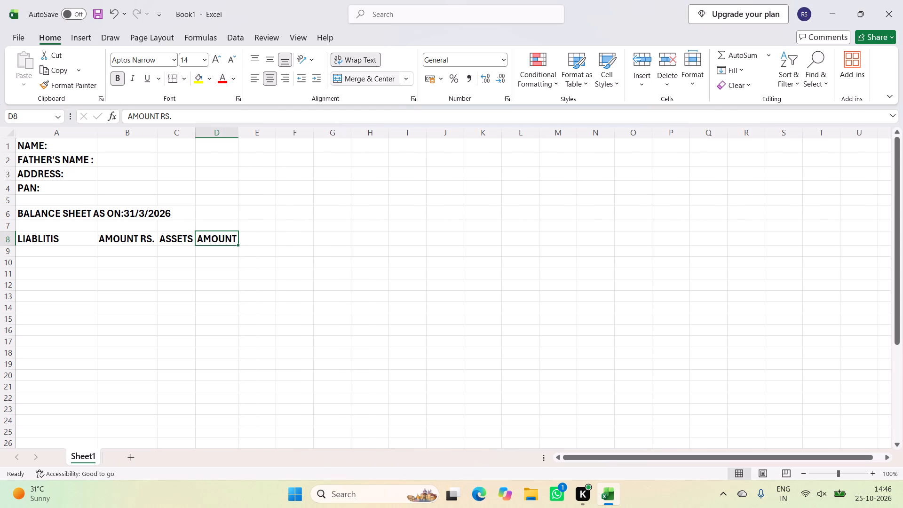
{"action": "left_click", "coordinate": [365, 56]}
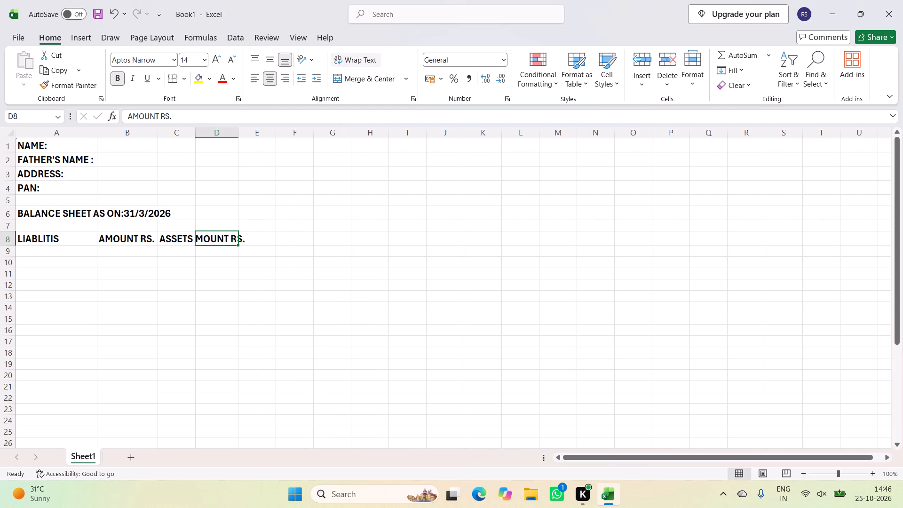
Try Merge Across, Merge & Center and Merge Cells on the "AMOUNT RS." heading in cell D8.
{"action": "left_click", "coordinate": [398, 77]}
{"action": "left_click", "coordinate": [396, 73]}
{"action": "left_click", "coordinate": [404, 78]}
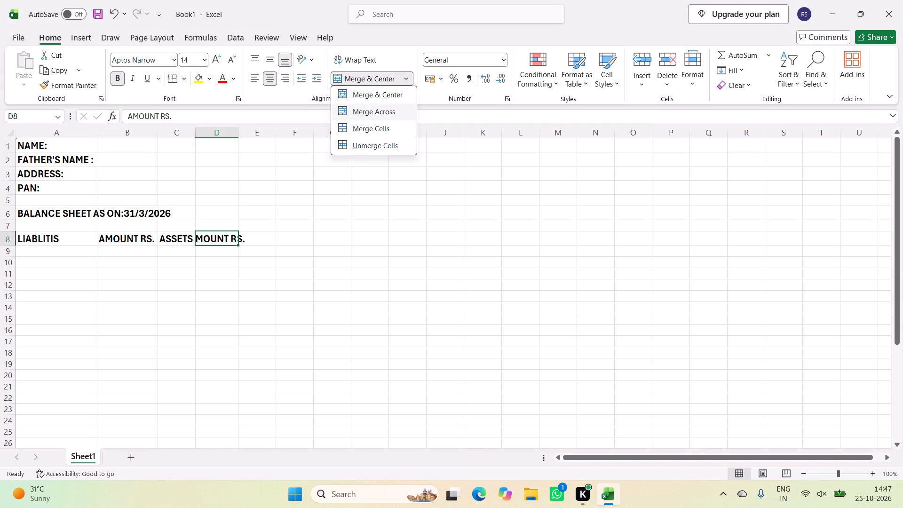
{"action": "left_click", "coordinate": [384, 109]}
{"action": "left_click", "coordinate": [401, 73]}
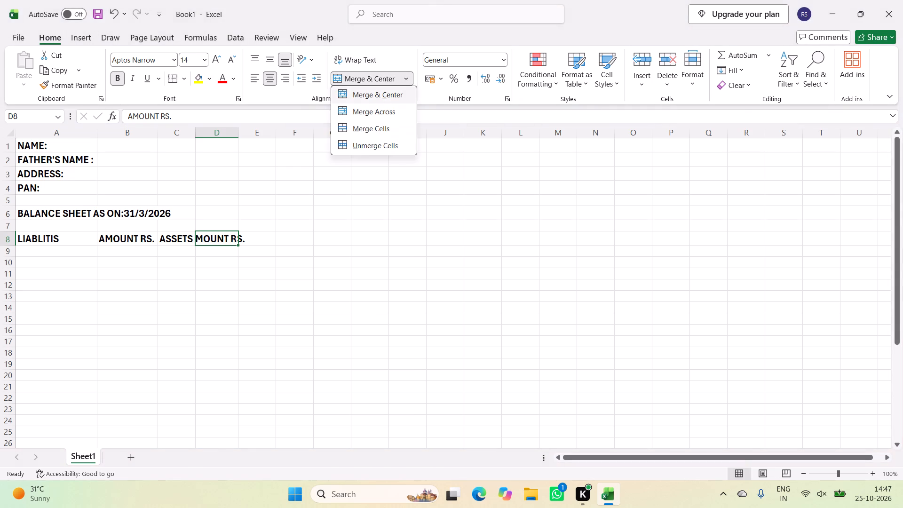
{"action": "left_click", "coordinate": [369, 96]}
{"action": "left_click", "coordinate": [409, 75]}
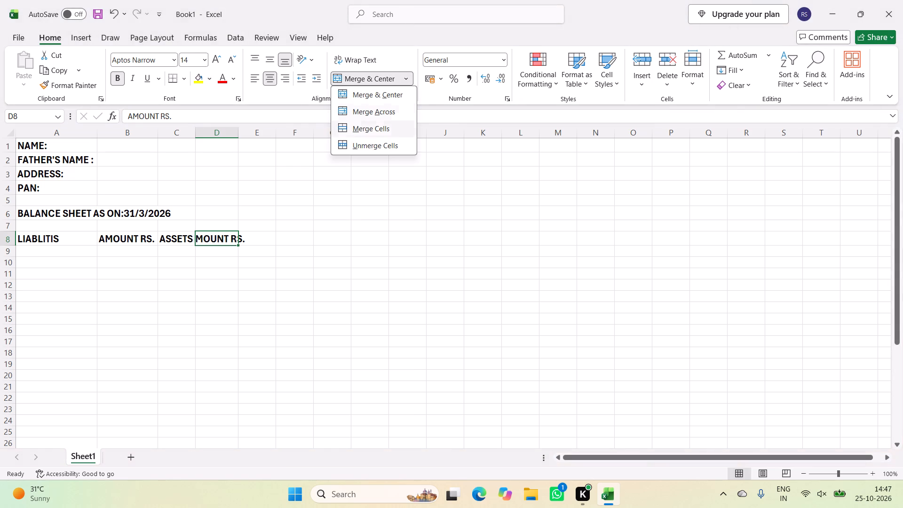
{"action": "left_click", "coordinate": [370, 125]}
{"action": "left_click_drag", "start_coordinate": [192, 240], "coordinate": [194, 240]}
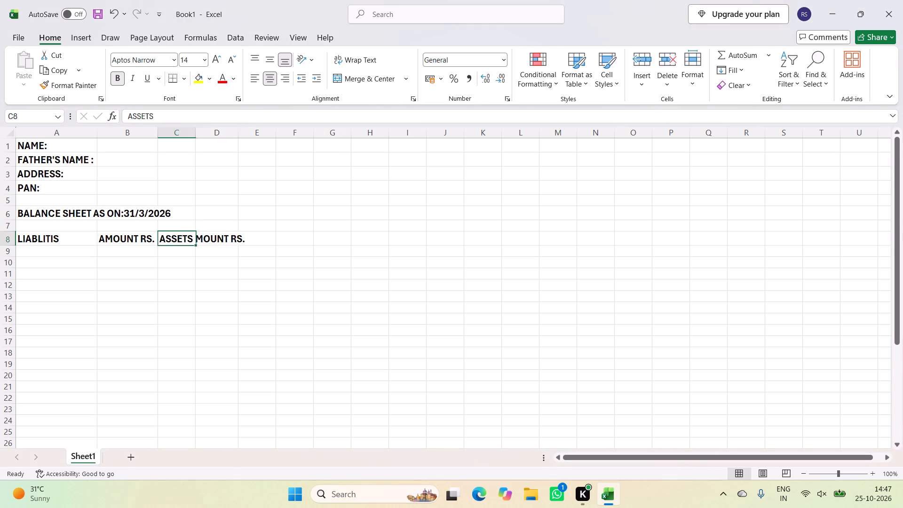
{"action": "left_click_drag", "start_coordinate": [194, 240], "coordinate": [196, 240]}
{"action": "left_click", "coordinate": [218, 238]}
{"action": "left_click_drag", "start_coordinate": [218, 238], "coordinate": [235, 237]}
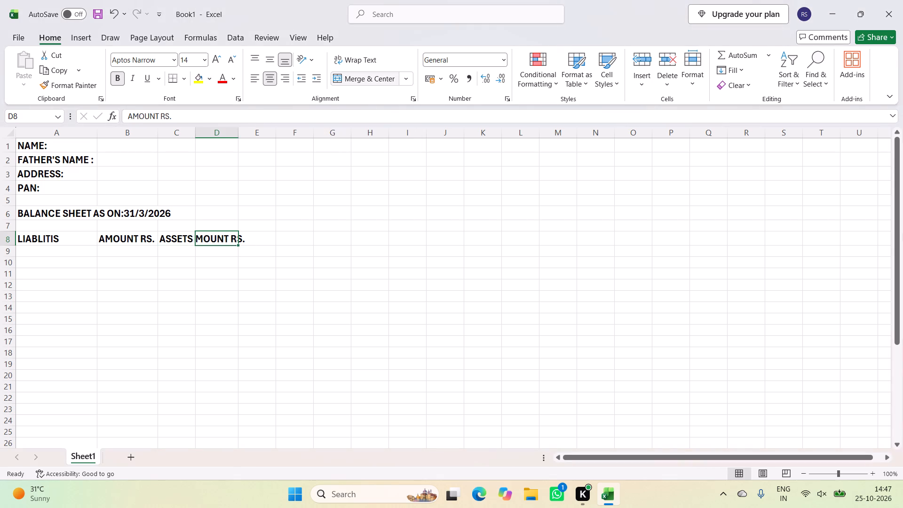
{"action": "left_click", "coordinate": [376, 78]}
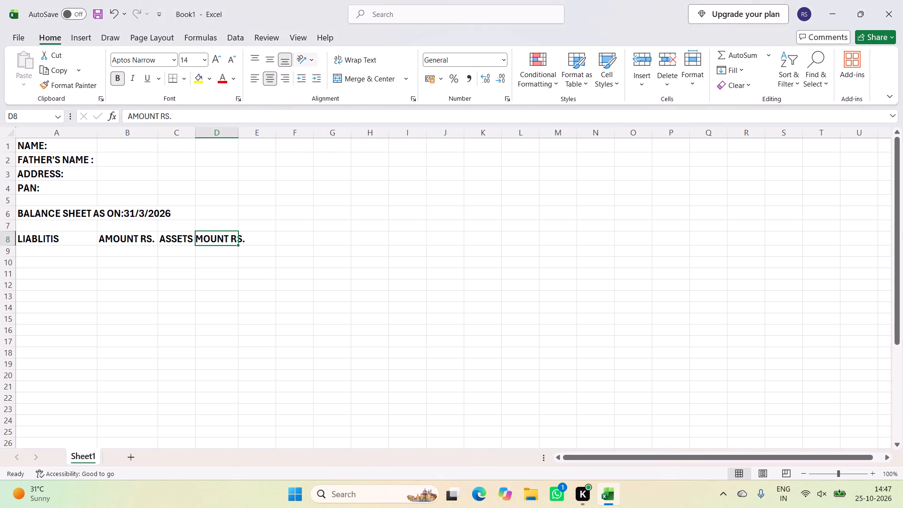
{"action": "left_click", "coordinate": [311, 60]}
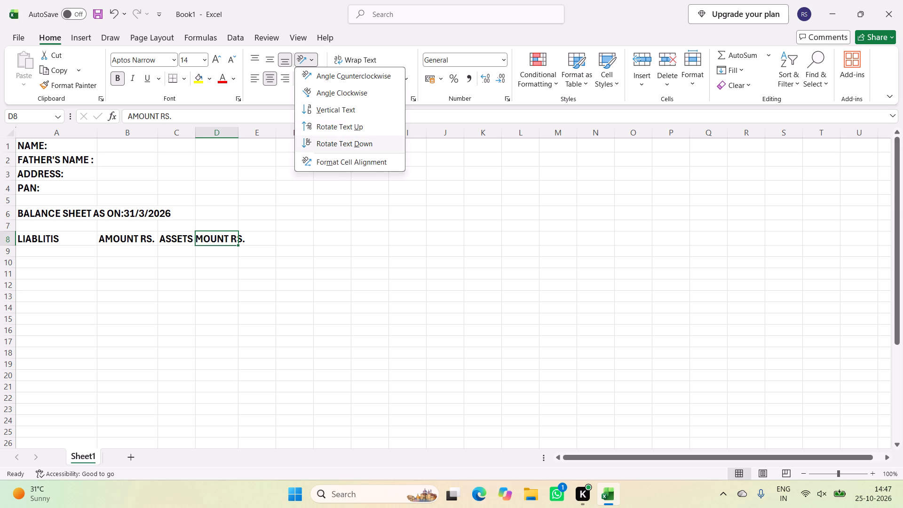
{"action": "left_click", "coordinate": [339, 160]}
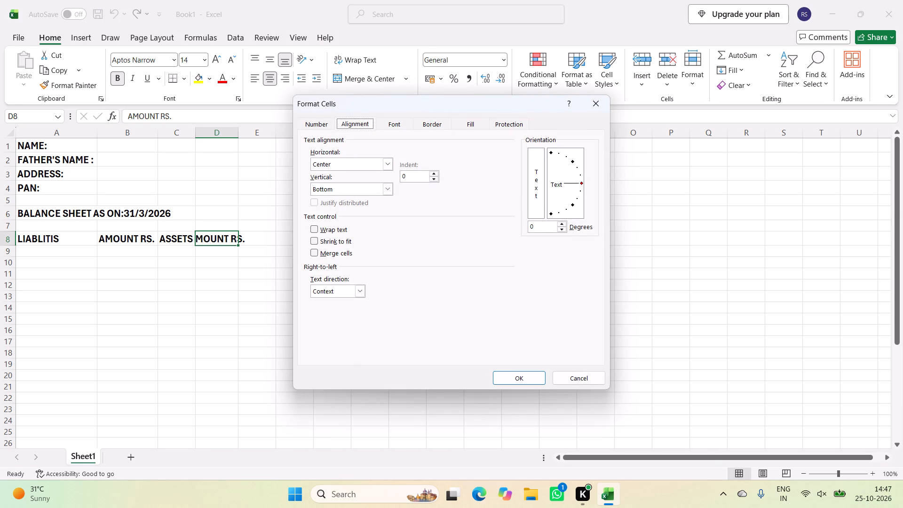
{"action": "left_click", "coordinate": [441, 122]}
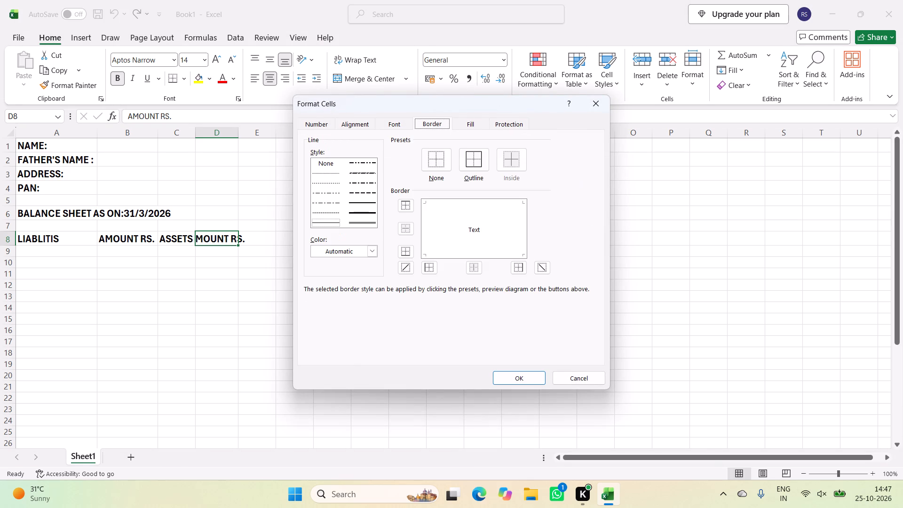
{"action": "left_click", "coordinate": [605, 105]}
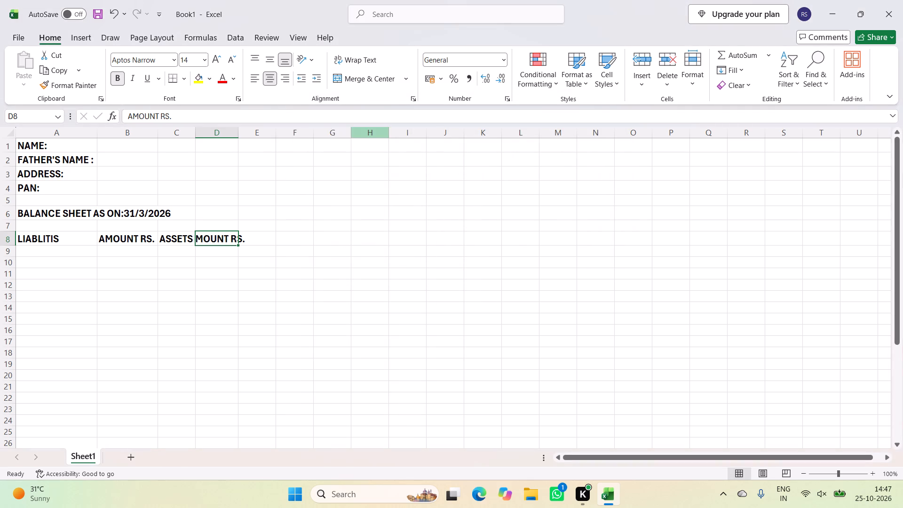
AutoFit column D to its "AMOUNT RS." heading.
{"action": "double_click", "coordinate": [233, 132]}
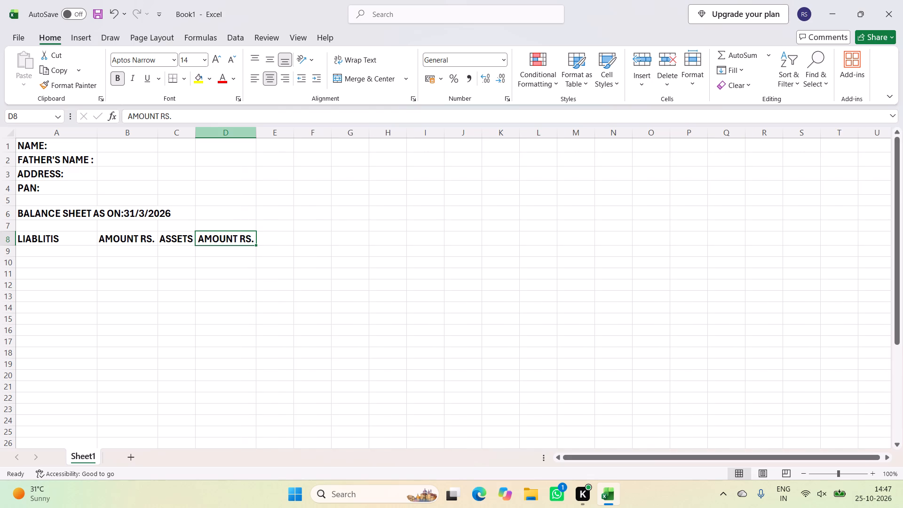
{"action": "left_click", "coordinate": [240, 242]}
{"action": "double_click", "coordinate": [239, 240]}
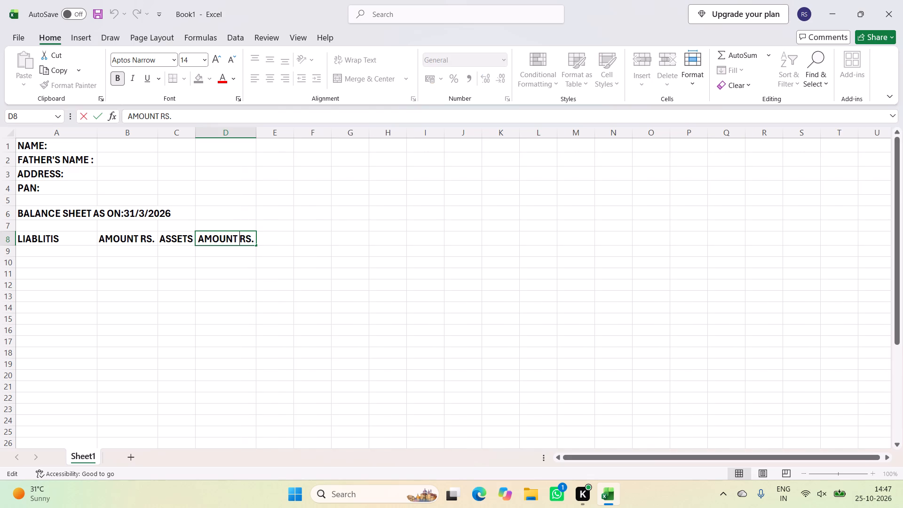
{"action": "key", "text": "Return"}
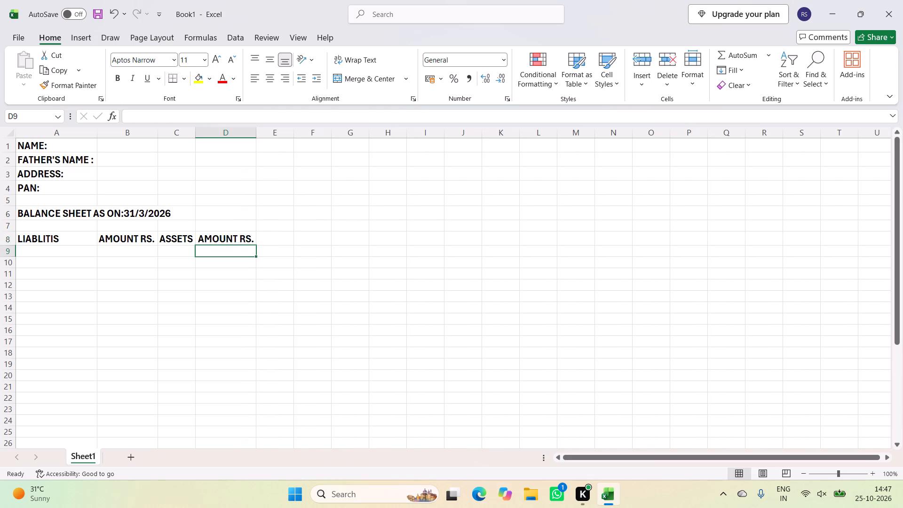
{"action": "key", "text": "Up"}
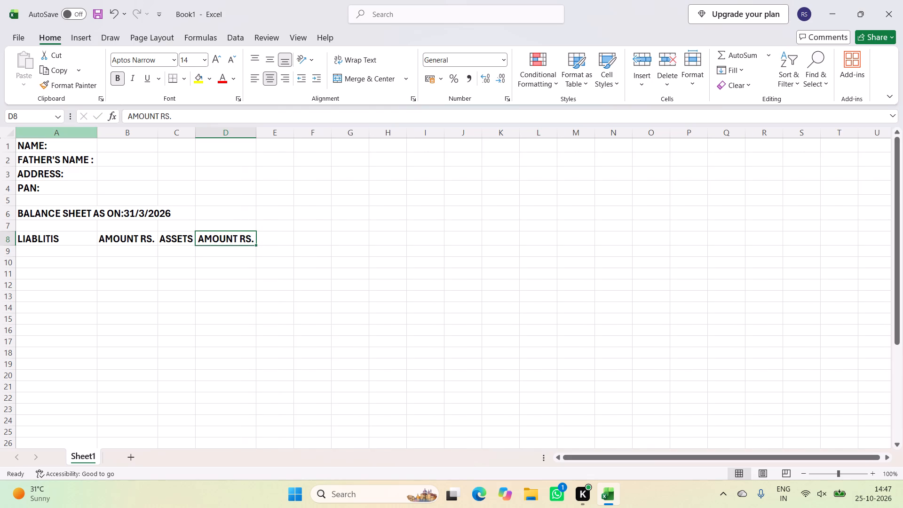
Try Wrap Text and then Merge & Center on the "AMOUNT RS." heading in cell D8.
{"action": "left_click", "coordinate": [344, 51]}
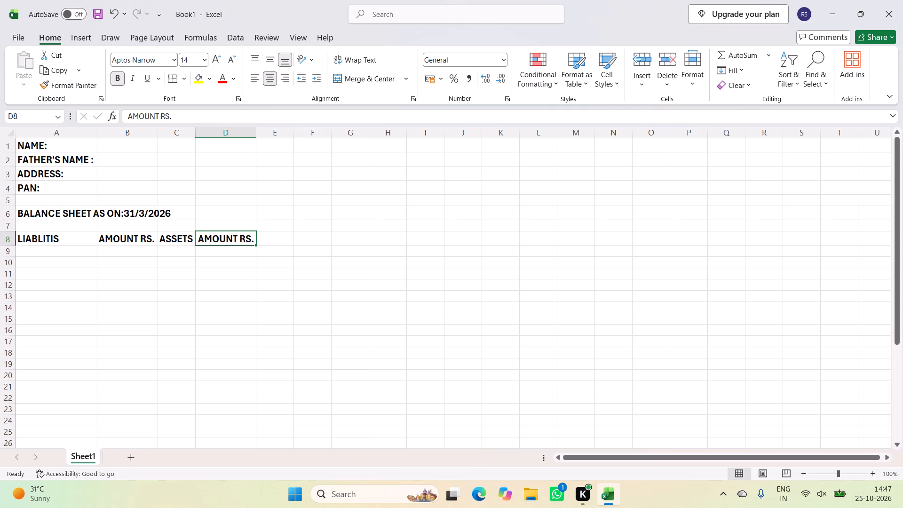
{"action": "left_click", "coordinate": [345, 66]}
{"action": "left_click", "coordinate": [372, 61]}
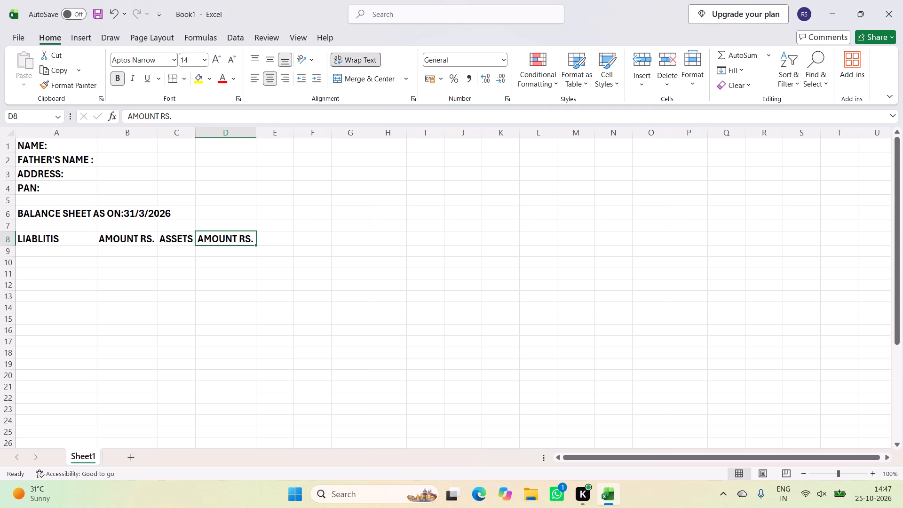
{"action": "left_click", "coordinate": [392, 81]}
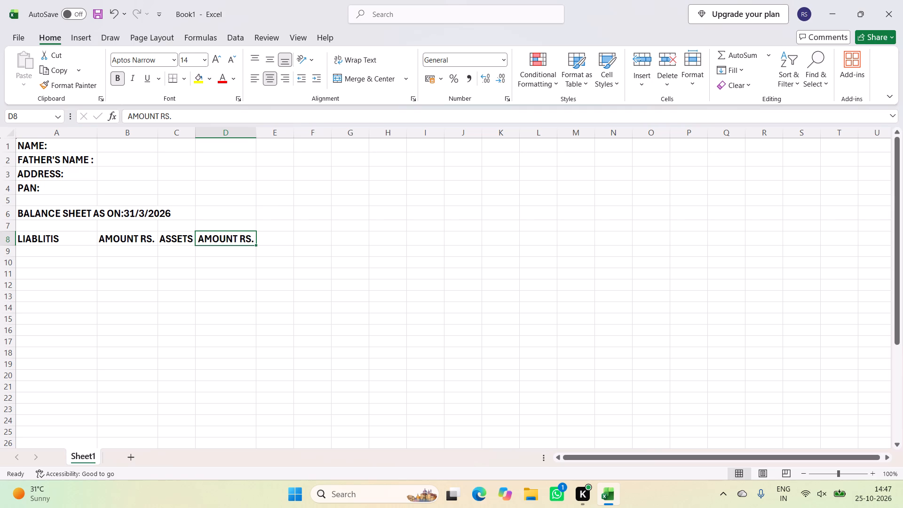
Wrap the "AMOUNT RS." heading in D8 and size column D so that AMOUNT and RS. sit on separate lines.
{"action": "left_click_drag", "start_coordinate": [253, 131], "coordinate": [224, 136]}
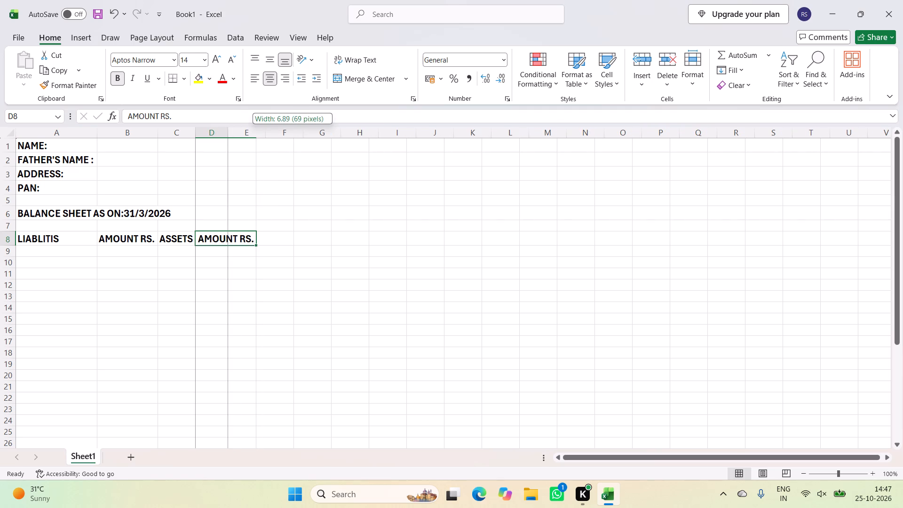
{"action": "left_click_drag", "start_coordinate": [224, 136], "coordinate": [232, 136]}
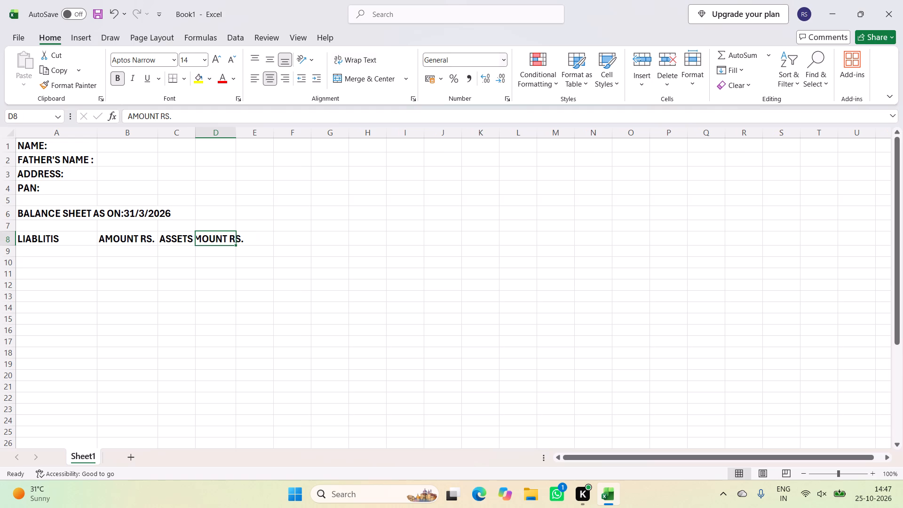
{"action": "left_click", "coordinate": [372, 55]}
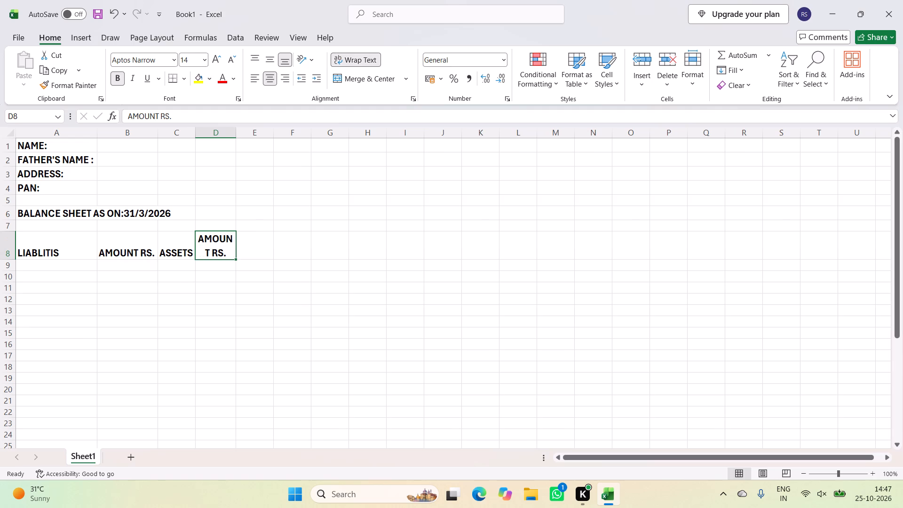
{"action": "left_click_drag", "start_coordinate": [234, 131], "coordinate": [248, 135]}
Narrow column B, wrap its "AMOUNT RS." heading in B8 onto two lines and center it.
{"action": "left_click", "coordinate": [131, 256]}
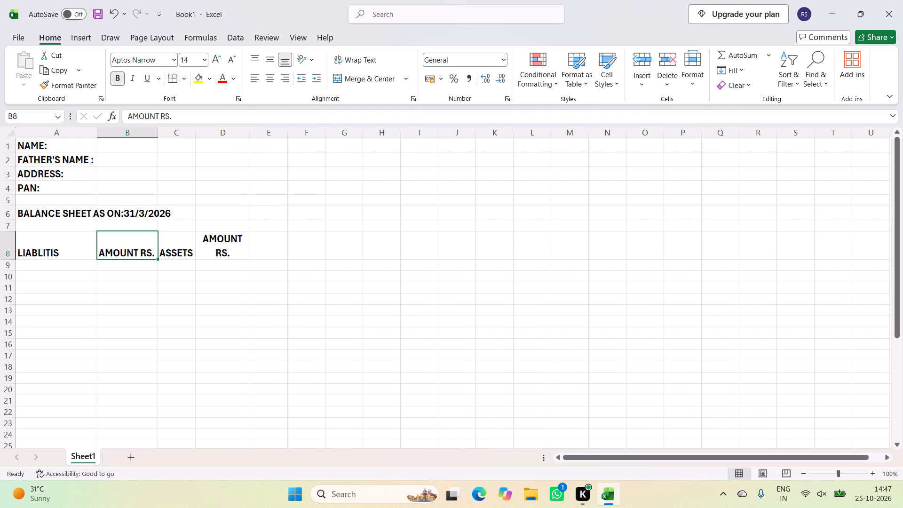
{"action": "left_click_drag", "start_coordinate": [159, 130], "coordinate": [143, 129]}
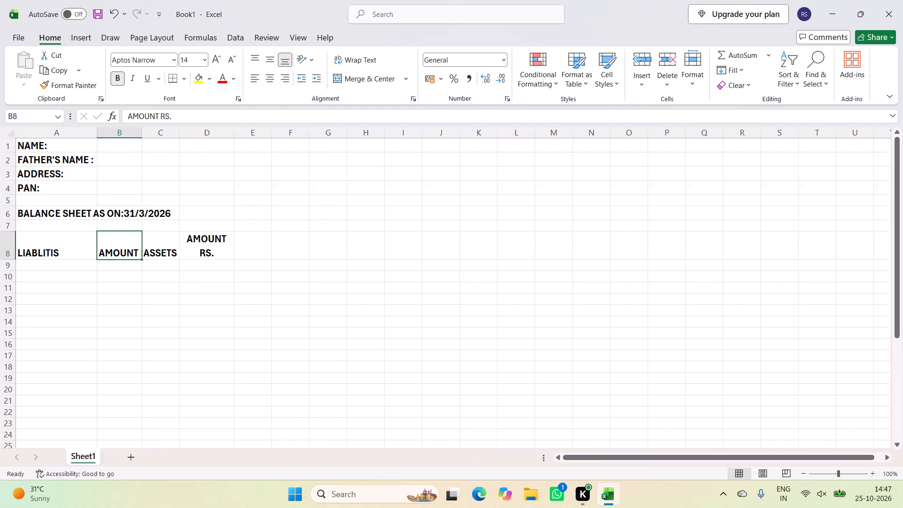
{"action": "left_click", "coordinate": [367, 63]}
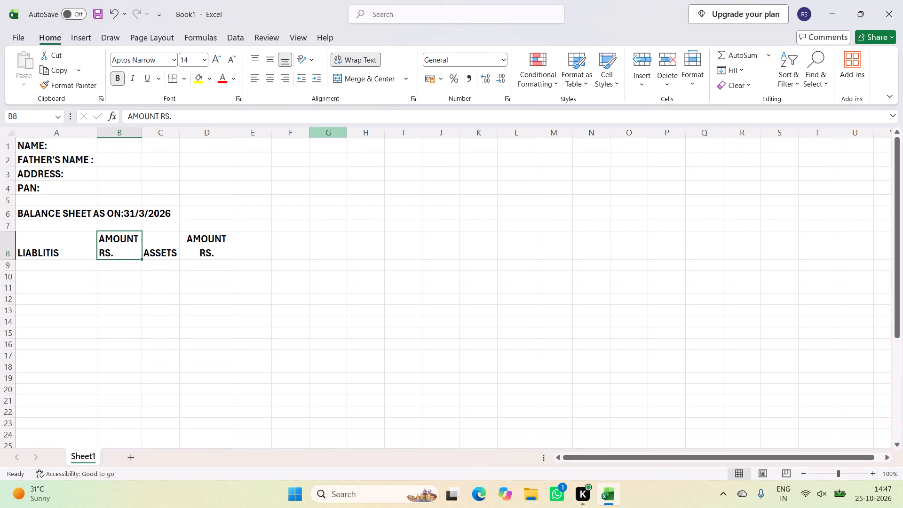
{"action": "left_click", "coordinate": [274, 84]}
Insert three blank columns before the ASSETS column.
{"action": "left_click", "coordinate": [208, 240]}
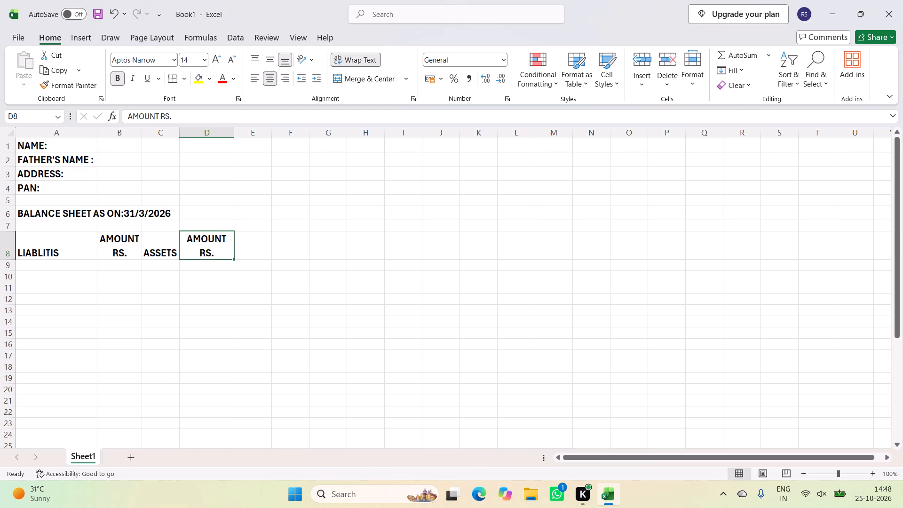
{"action": "left_click", "coordinate": [193, 237]}
{"action": "left_click", "coordinate": [161, 261]}
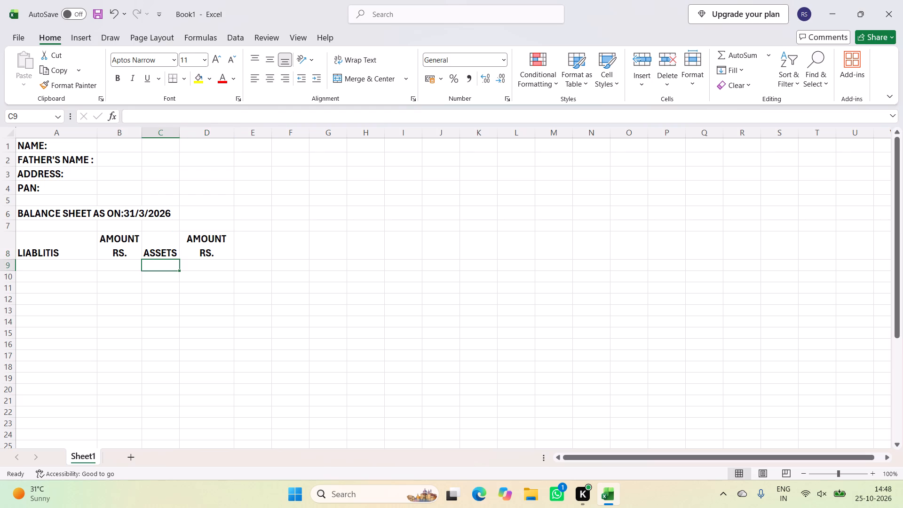
{"action": "left_click", "coordinate": [166, 237]}
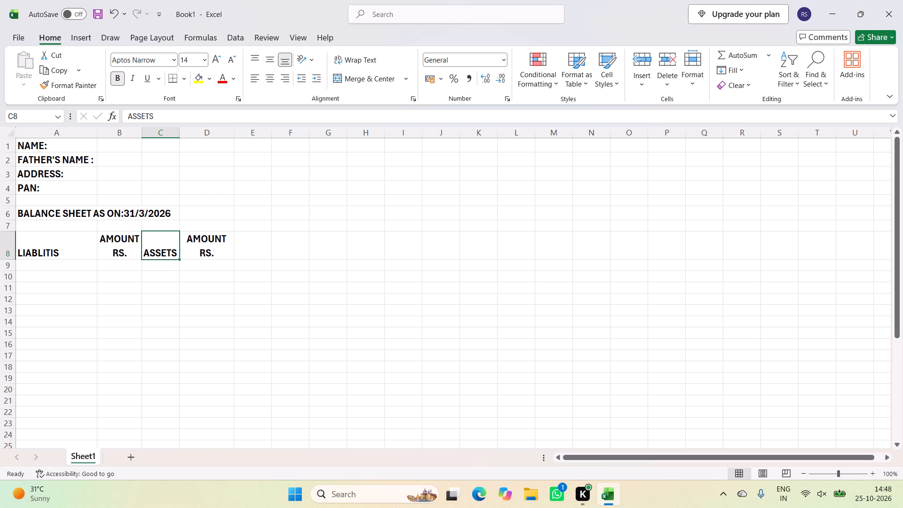
{"action": "left_click", "coordinate": [168, 128]}
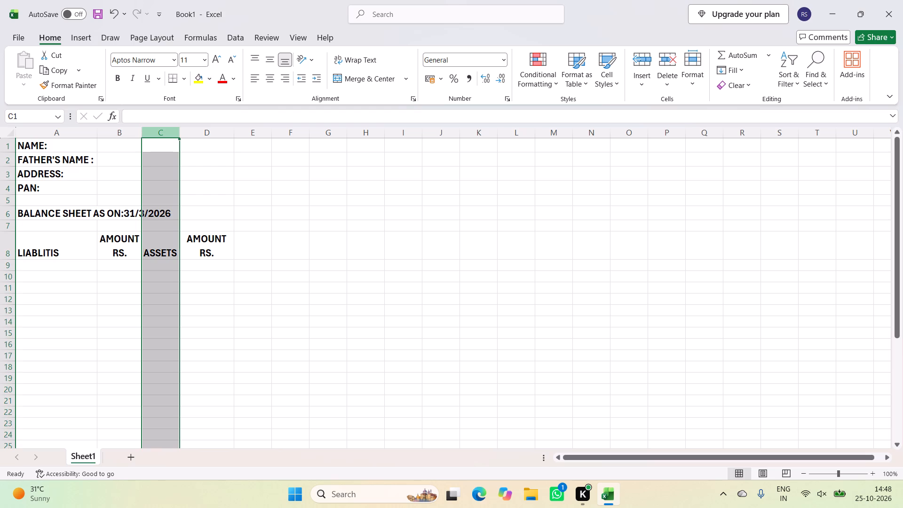
{"action": "key", "text": "ctrl+plus"}
{"action": "key", "text": "ctrl+plus"}
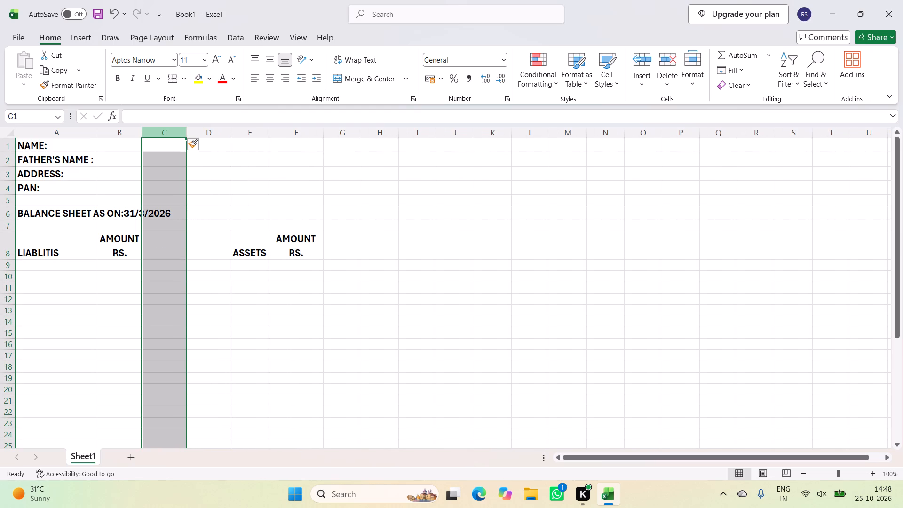
{"action": "key", "text": "ctrl+plus"}
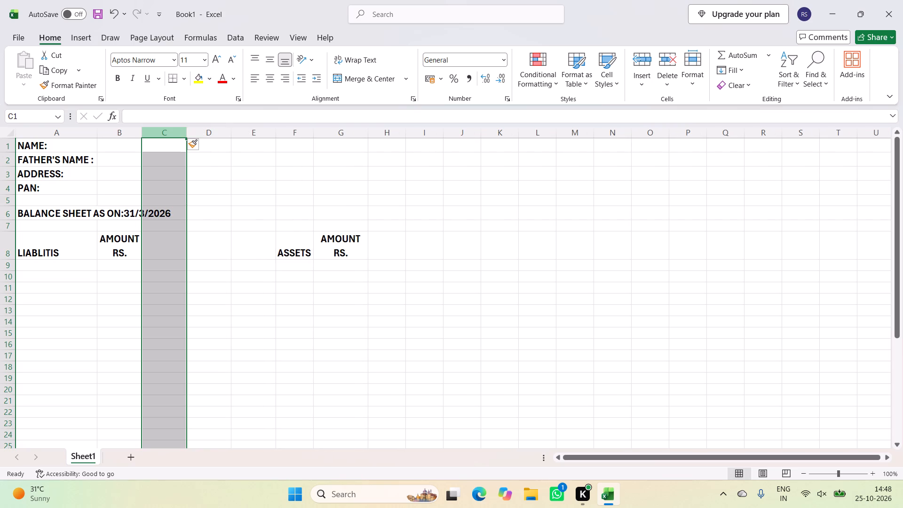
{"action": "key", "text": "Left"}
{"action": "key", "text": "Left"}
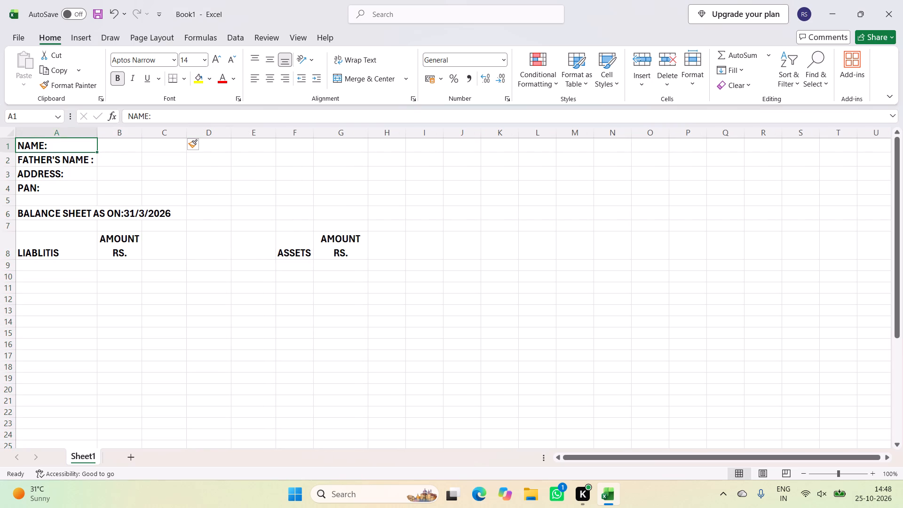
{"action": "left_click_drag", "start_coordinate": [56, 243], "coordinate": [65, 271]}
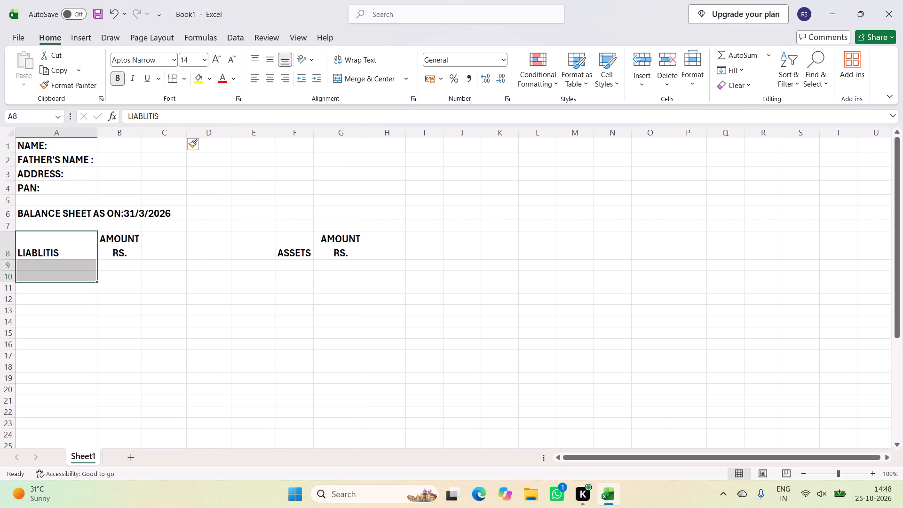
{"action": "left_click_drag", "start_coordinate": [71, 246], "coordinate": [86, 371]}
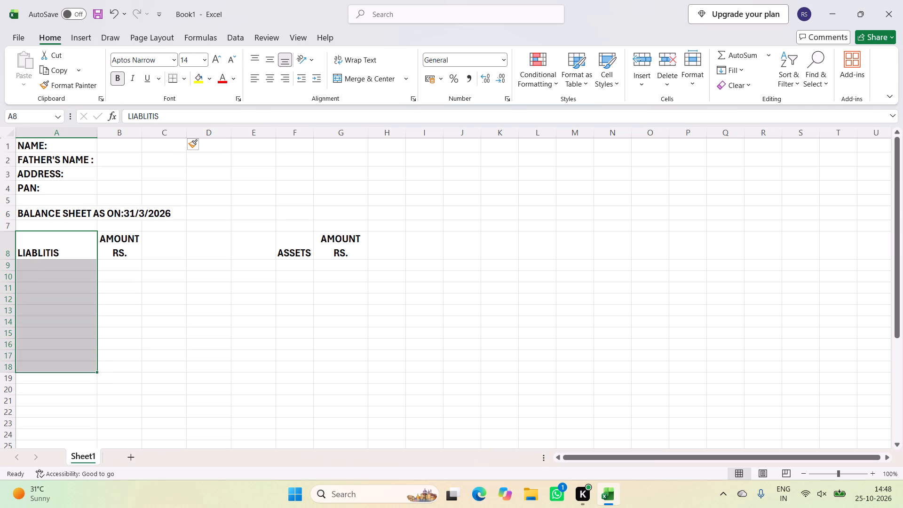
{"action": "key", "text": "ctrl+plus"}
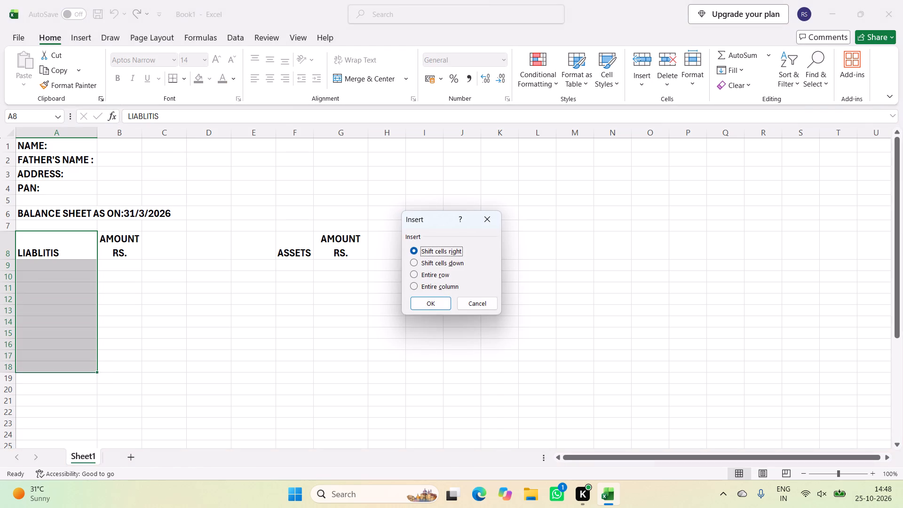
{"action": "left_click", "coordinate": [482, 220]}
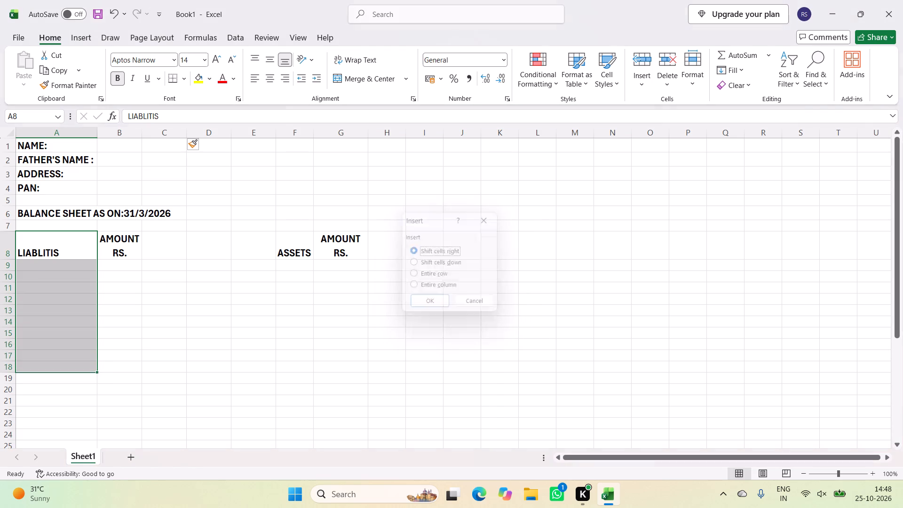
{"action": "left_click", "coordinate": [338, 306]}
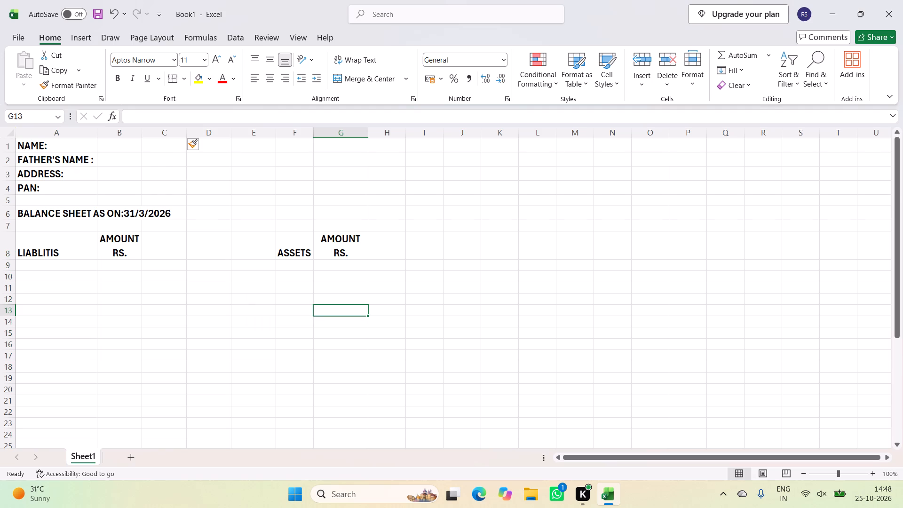
Center the ASSETS heading in F8 horizontally and middle-align both it and the LIABLITIS heading in A8 vertically.
{"action": "left_click", "coordinate": [301, 249]}
{"action": "left_click", "coordinate": [263, 83]}
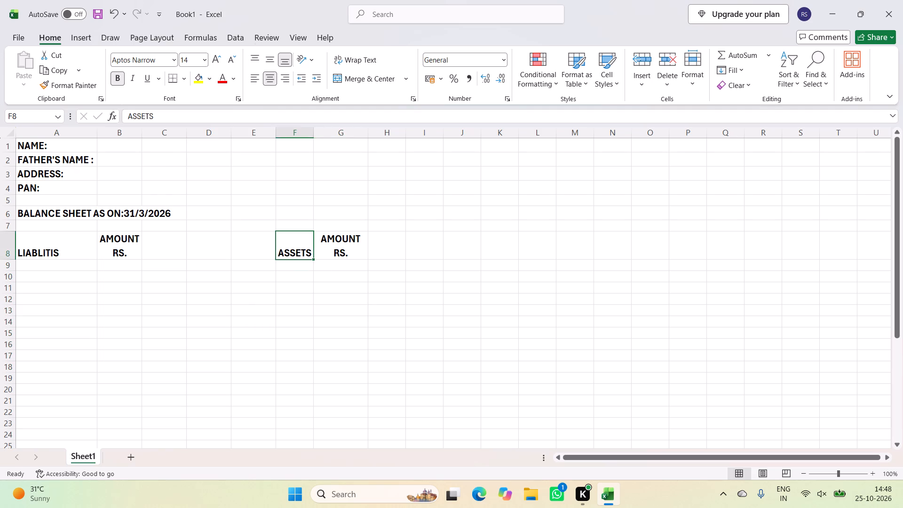
{"action": "left_click", "coordinate": [265, 63]}
{"action": "left_click", "coordinate": [66, 241]}
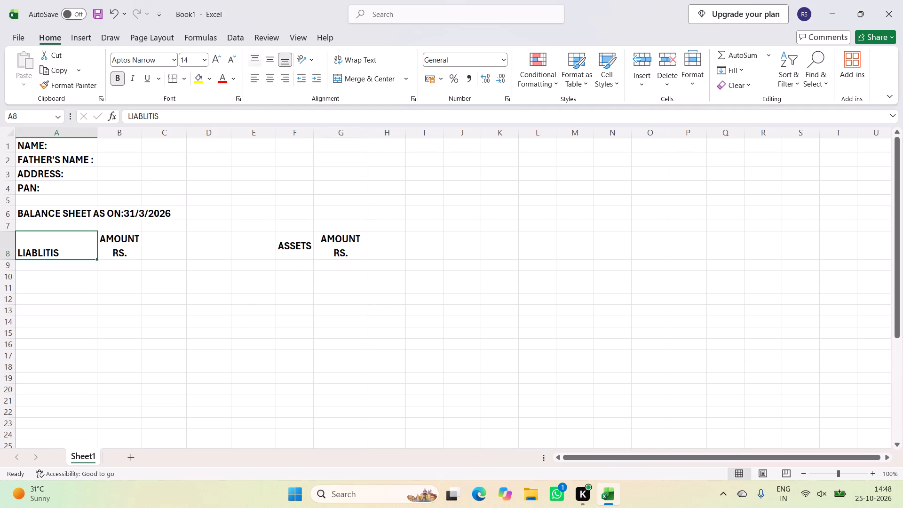
{"action": "left_click", "coordinate": [266, 62]}
{"action": "left_click", "coordinate": [233, 291]}
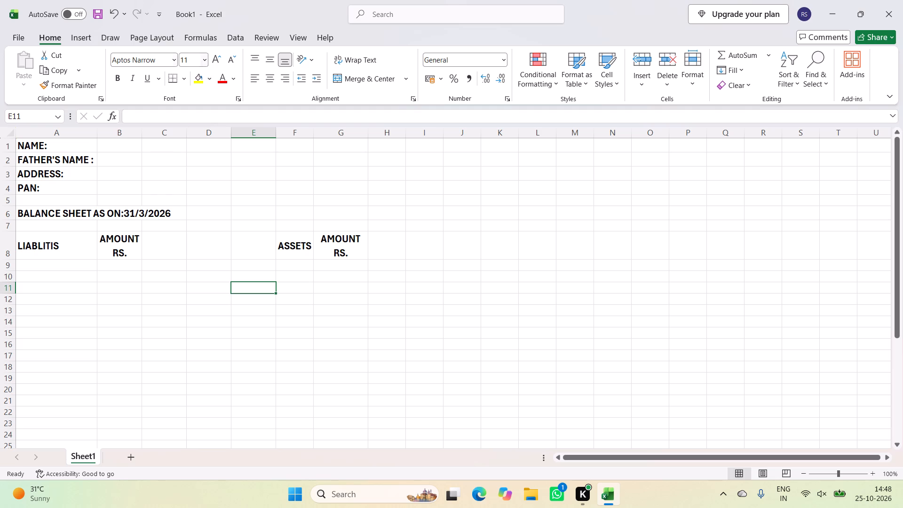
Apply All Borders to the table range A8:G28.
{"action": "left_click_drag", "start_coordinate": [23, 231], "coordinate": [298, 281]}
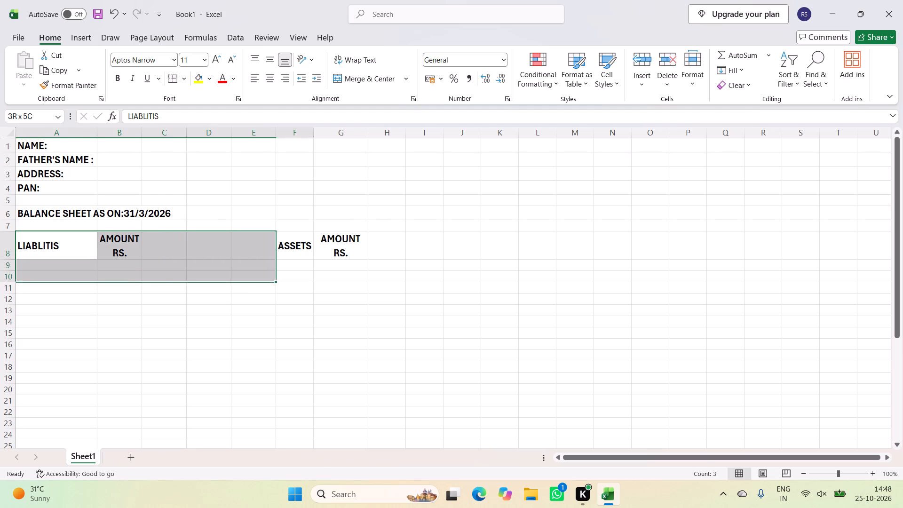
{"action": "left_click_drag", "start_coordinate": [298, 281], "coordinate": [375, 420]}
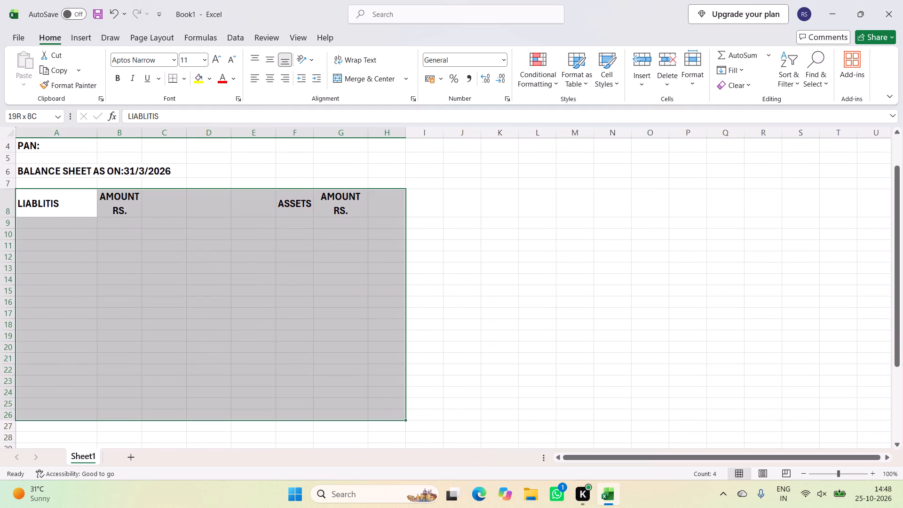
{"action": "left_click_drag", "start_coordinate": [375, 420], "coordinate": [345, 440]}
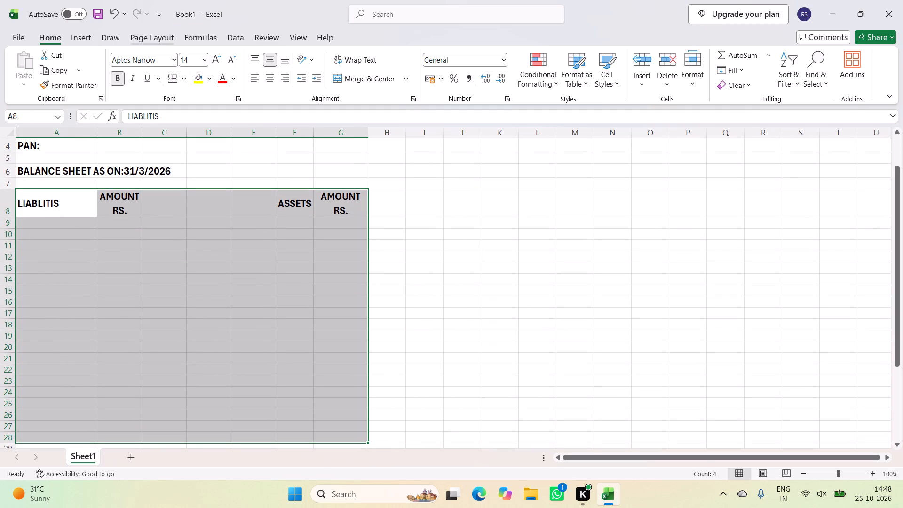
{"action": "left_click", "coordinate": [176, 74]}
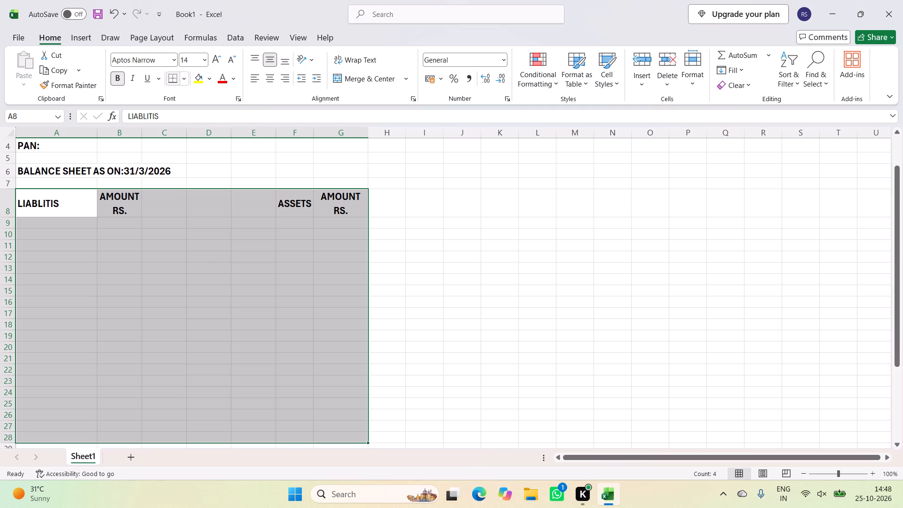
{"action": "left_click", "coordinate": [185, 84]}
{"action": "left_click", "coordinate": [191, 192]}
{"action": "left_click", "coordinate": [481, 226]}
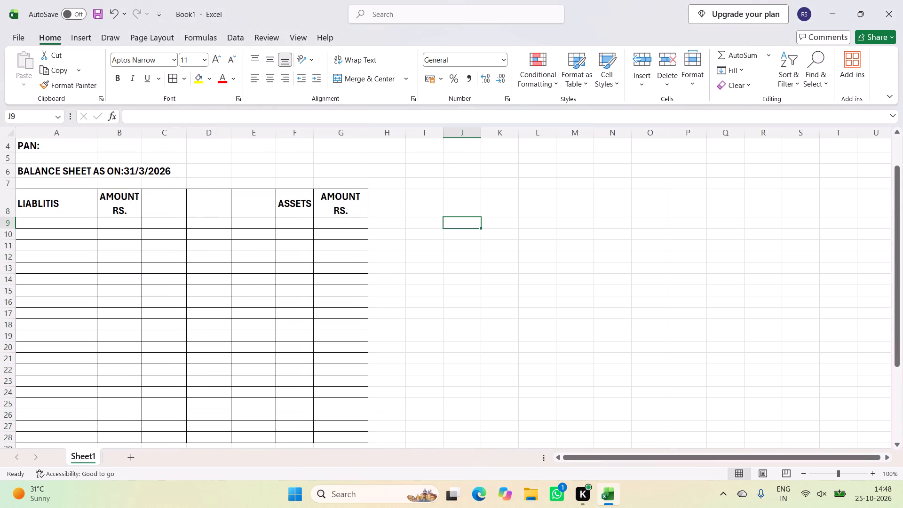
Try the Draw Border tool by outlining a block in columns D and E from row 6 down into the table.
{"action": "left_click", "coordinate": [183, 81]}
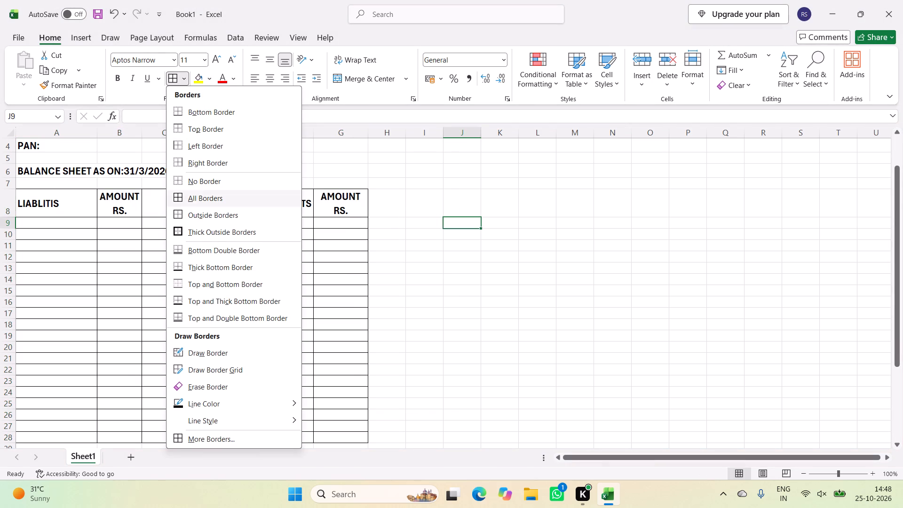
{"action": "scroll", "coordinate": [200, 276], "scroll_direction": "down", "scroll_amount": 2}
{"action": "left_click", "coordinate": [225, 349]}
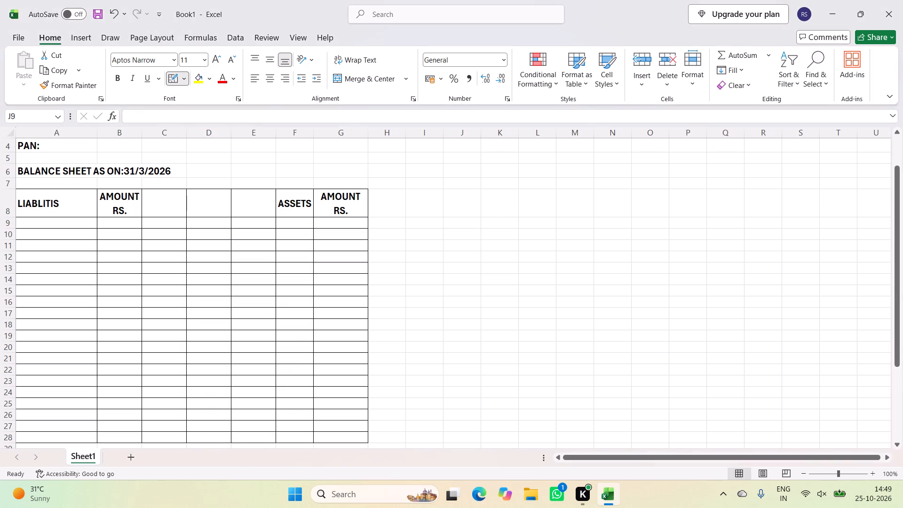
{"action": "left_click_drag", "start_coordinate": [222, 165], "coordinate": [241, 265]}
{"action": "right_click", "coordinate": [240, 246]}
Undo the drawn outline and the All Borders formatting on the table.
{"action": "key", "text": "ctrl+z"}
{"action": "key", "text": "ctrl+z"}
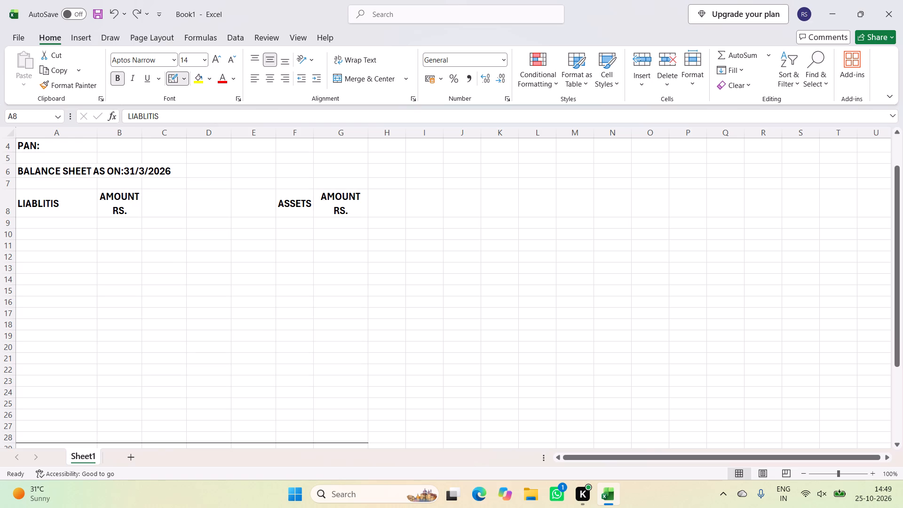
Delete the blank column E directly before the ASSETS column.
{"action": "left_click", "coordinate": [255, 201]}
{"action": "left_click", "coordinate": [260, 152]}
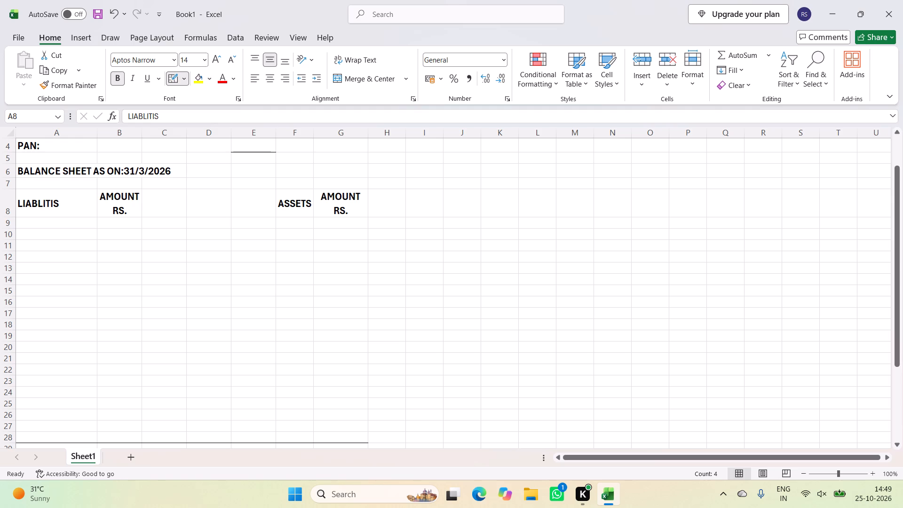
{"action": "left_click", "coordinate": [263, 145]}
{"action": "left_click", "coordinate": [260, 128]}
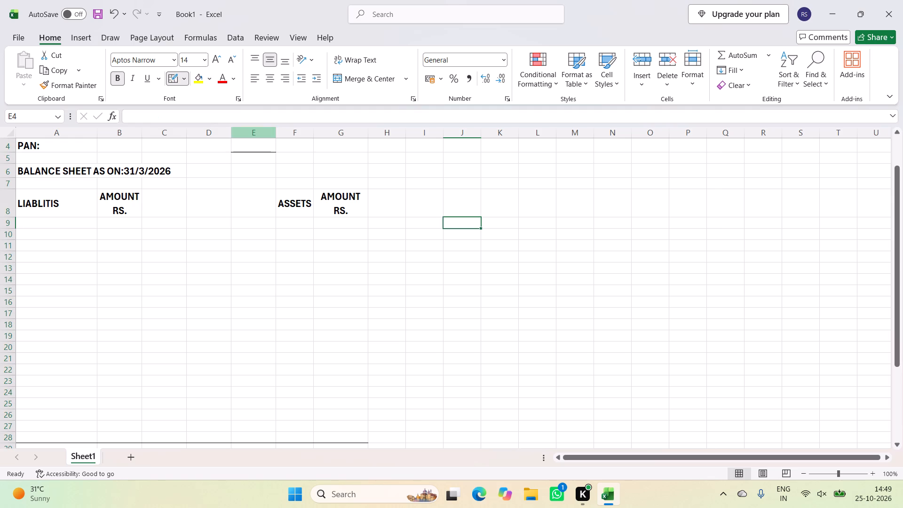
{"action": "key", "text": "ctrl+minus"}
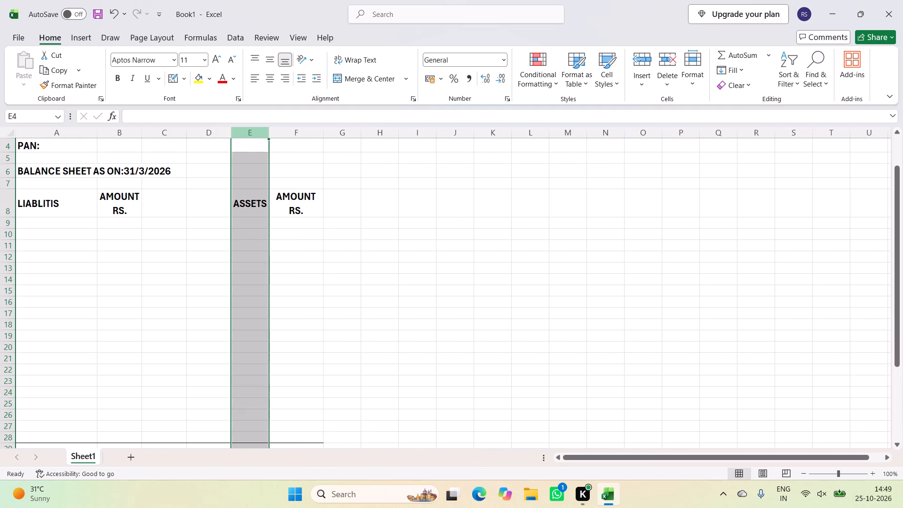
{"action": "left_click", "coordinate": [222, 257]}
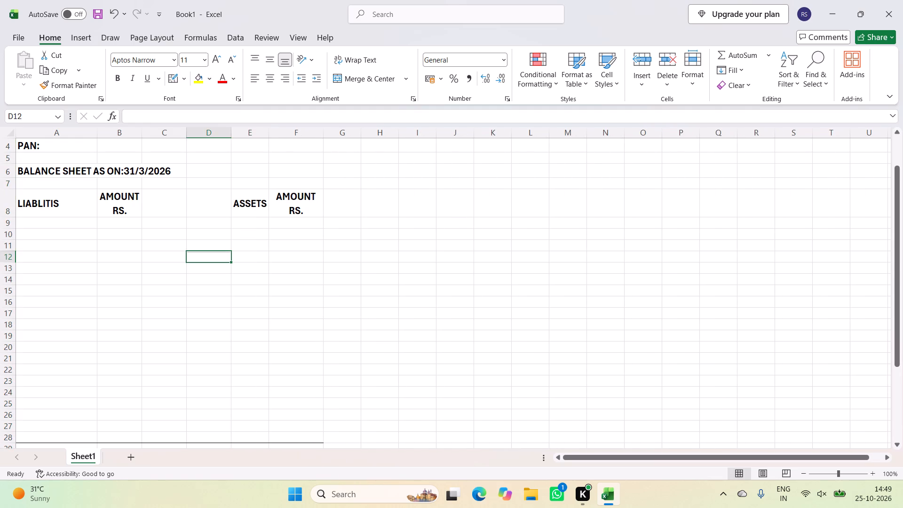
Use Draw Border to outline the LIABLITIS heading cell A8 and the whole balance sheet table A8:F28.
{"action": "left_click_drag", "start_coordinate": [44, 187], "coordinate": [296, 465]}
{"action": "scroll", "coordinate": [241, 307], "scroll_direction": "up", "scroll_amount": 3}
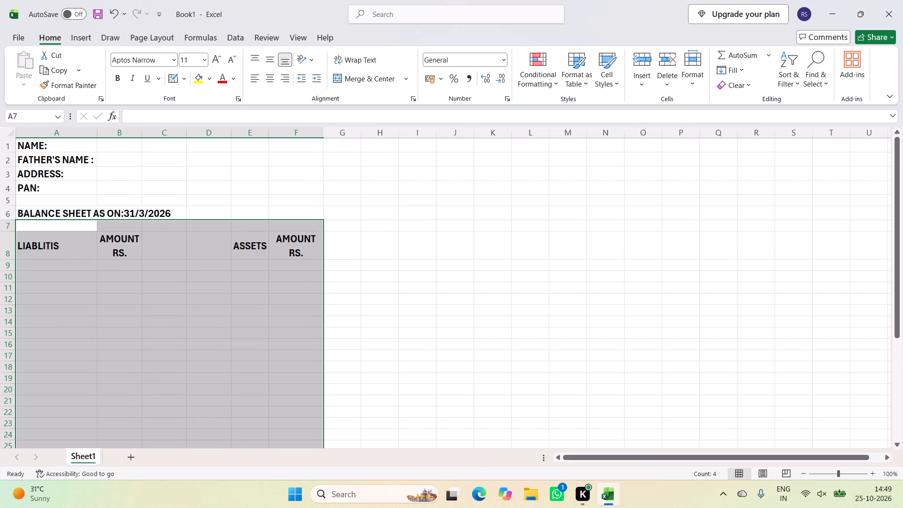
{"action": "left_click", "coordinate": [179, 80]}
{"action": "left_click", "coordinate": [182, 81]}
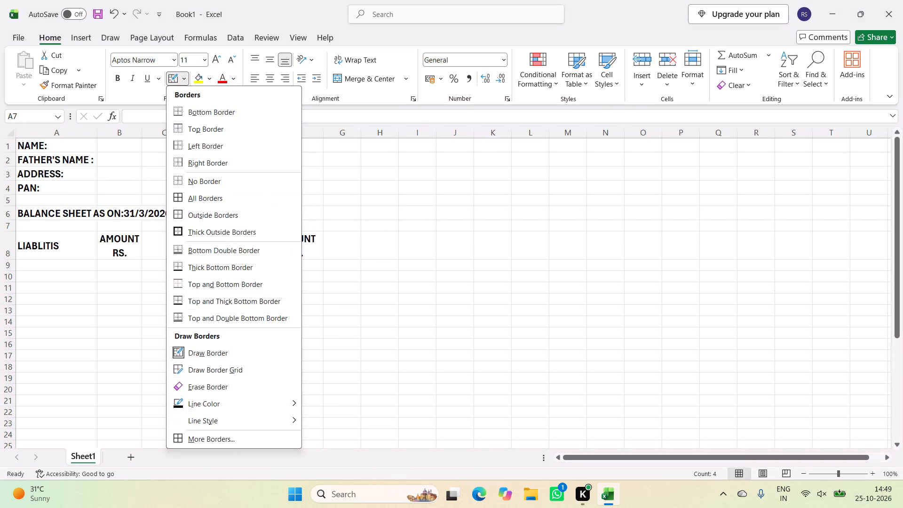
{"action": "left_click", "coordinate": [129, 340]}
{"action": "left_click_drag", "start_coordinate": [32, 232], "coordinate": [39, 247]}
{"action": "left_click_drag", "start_coordinate": [39, 247], "coordinate": [101, 293]}
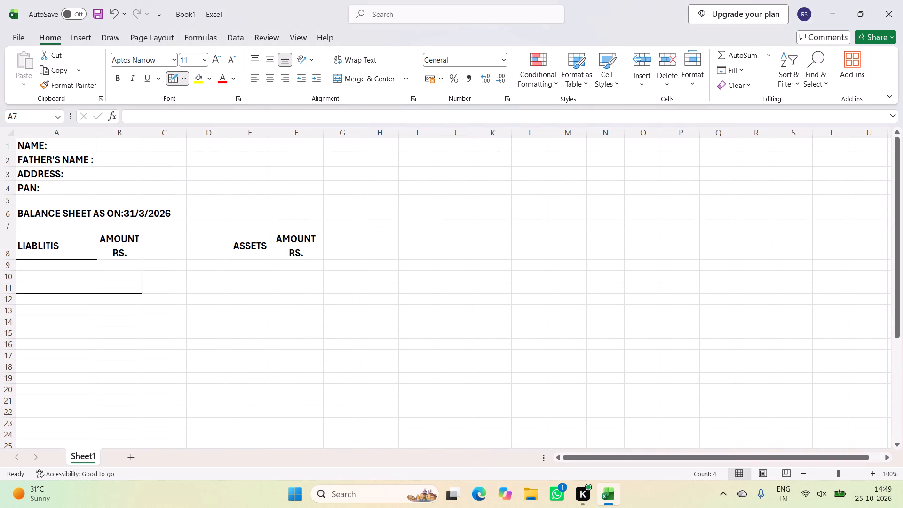
{"action": "left_click_drag", "start_coordinate": [101, 293], "coordinate": [96, 336]}
{"action": "left_click_drag", "start_coordinate": [96, 336], "coordinate": [320, 389]}
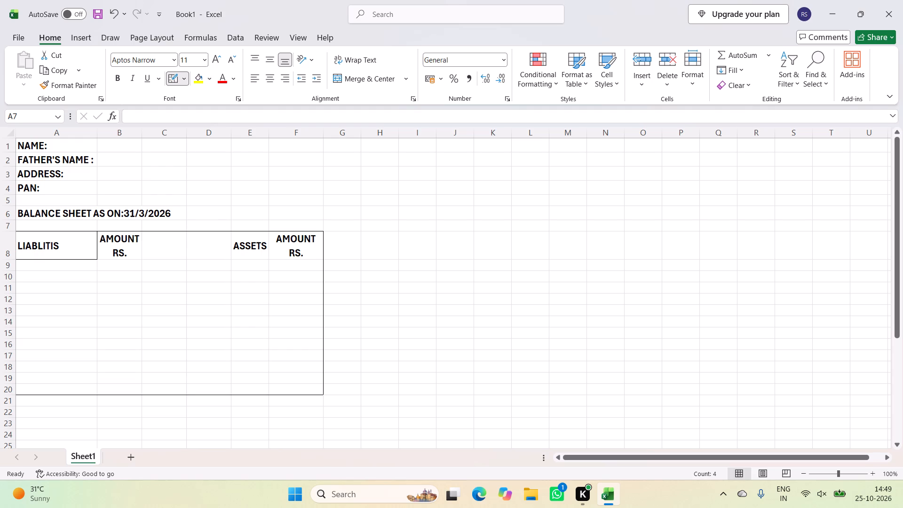
{"action": "left_click_drag", "start_coordinate": [320, 389], "coordinate": [311, 363]}
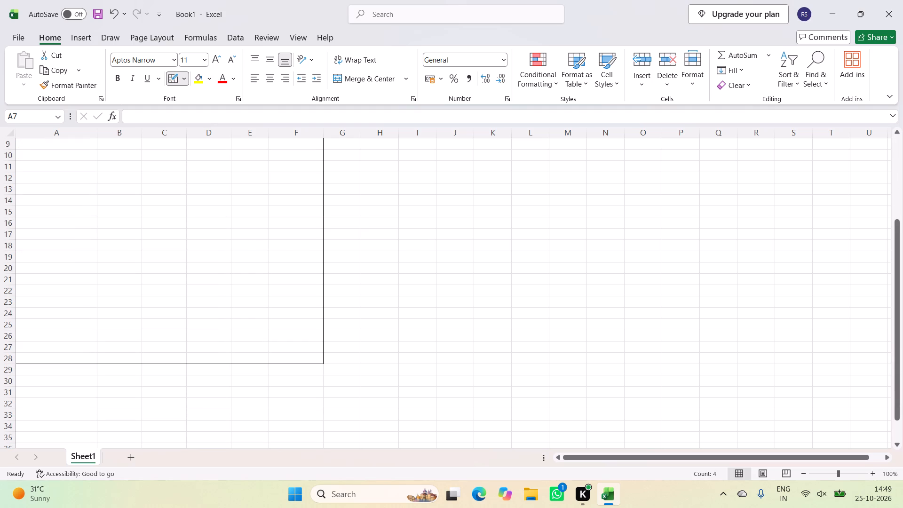
{"action": "left_click_drag", "start_coordinate": [311, 363], "coordinate": [311, 362]}
{"action": "left_click", "coordinate": [356, 343]}
{"action": "scroll", "coordinate": [345, 341], "scroll_direction": "up", "scroll_amount": 4}
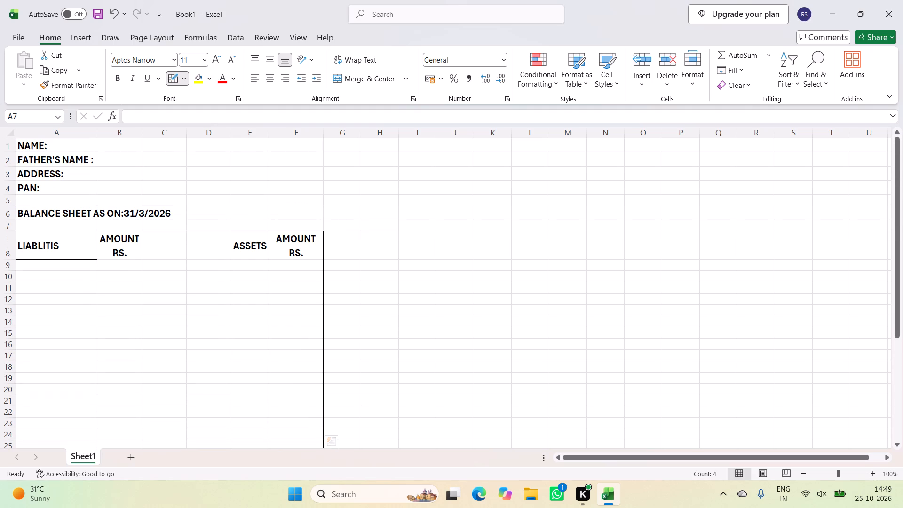
Draw a horizontal border line beneath the heading row from B8 to F8.
{"action": "left_click", "coordinate": [114, 254]}
{"action": "left_click_drag", "start_coordinate": [116, 259], "coordinate": [309, 257]}
Draw a vertical border line between the ASSETS column and its AMOUNT RS. column, from row 8 down to row 28.
{"action": "left_click_drag", "start_coordinate": [269, 234], "coordinate": [276, 283]}
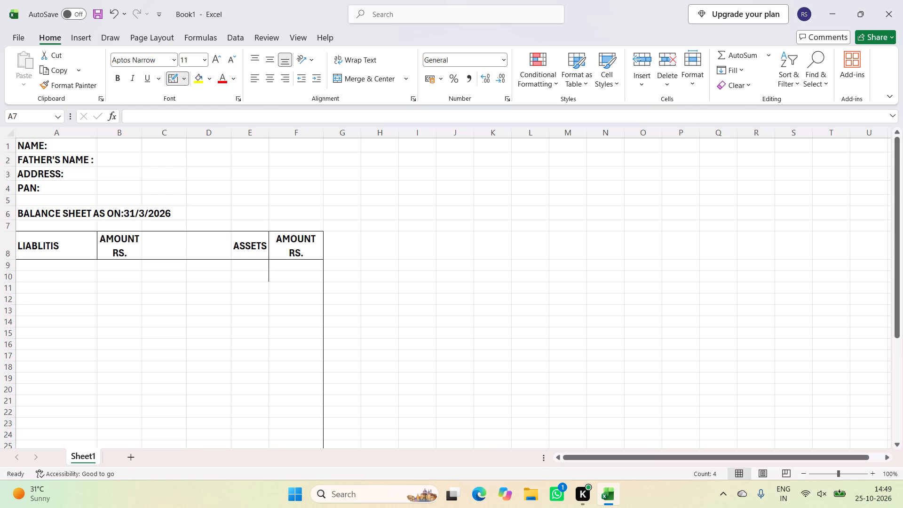
{"action": "left_click_drag", "start_coordinate": [276, 283], "coordinate": [264, 231]}
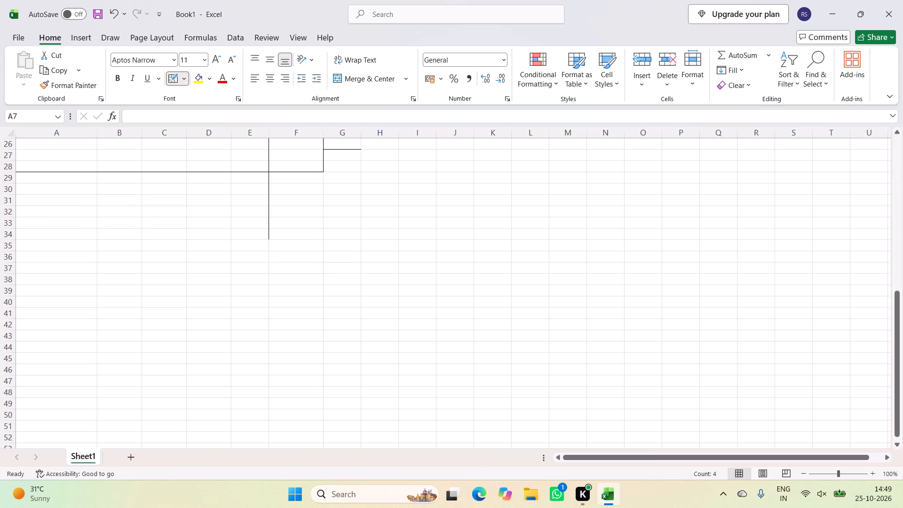
{"action": "left_click_drag", "start_coordinate": [264, 231], "coordinate": [302, 170]}
{"action": "scroll", "coordinate": [310, 210], "scroll_direction": "up", "scroll_amount": 3}
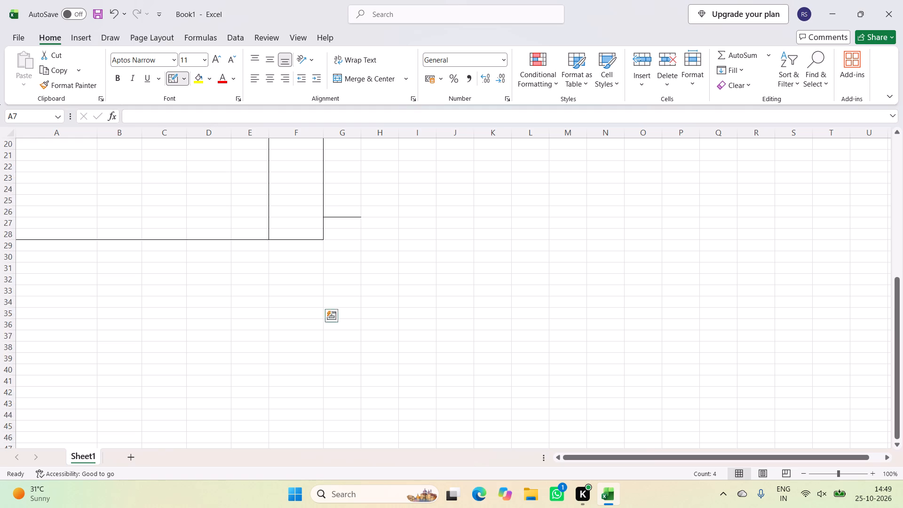
Draw vertical border lines on both sides of the liabilities AMOUNT RS. column B, from row 8 down to row 28.
{"action": "scroll", "coordinate": [305, 211], "scroll_direction": "up", "scroll_amount": 5}
{"action": "left_click_drag", "start_coordinate": [97, 194], "coordinate": [124, 260]}
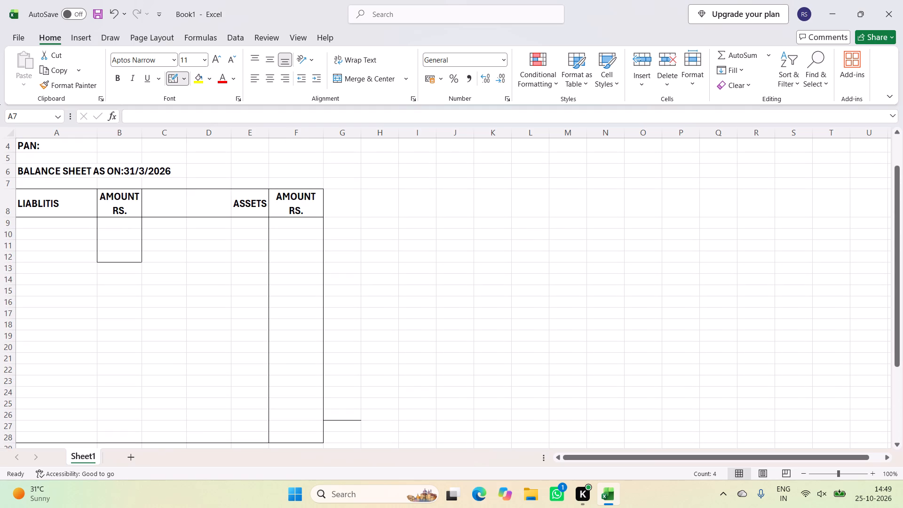
{"action": "left_click_drag", "start_coordinate": [124, 260], "coordinate": [139, 436]}
{"action": "left_click_drag", "start_coordinate": [139, 436], "coordinate": [143, 437]}
{"action": "scroll", "coordinate": [151, 302], "scroll_direction": "up", "scroll_amount": 3}
{"action": "scroll", "coordinate": [150, 302], "scroll_direction": "down", "scroll_amount": 6}
{"action": "scroll", "coordinate": [150, 303], "scroll_direction": "up", "scroll_amount": 5}
{"action": "scroll", "coordinate": [147, 304], "scroll_direction": "down", "scroll_amount": 2}
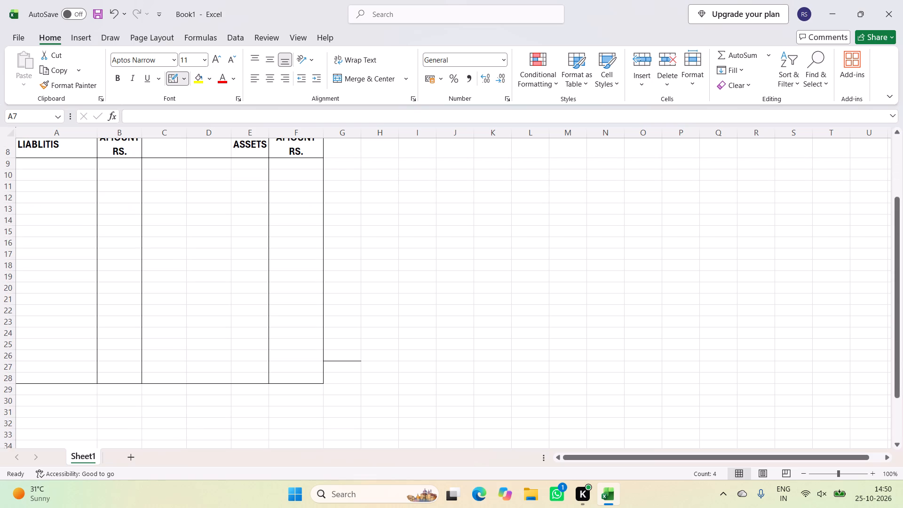
{"action": "right_click", "coordinate": [423, 375]}
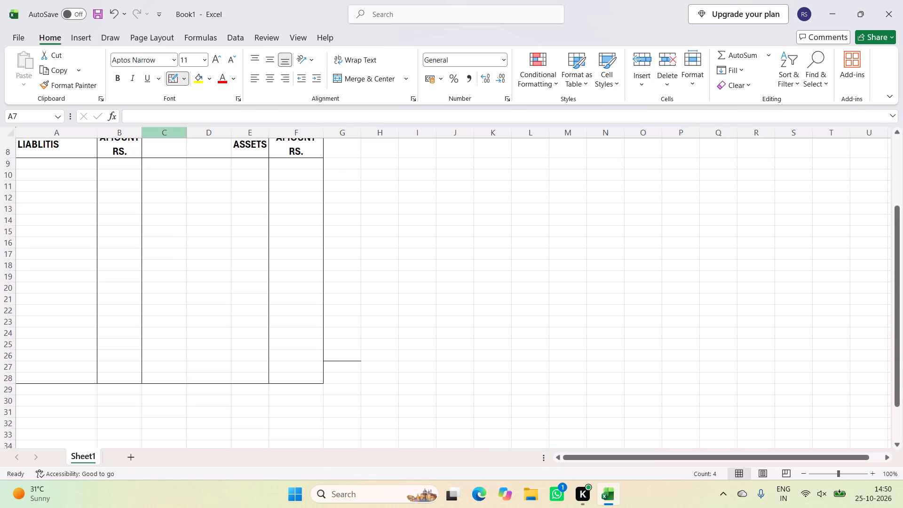
{"action": "left_click", "coordinate": [185, 77]}
{"action": "left_click", "coordinate": [174, 79]}
Underline the heading text in the selected balance sheet range A7:F31.
{"action": "left_click", "coordinate": [154, 79]}
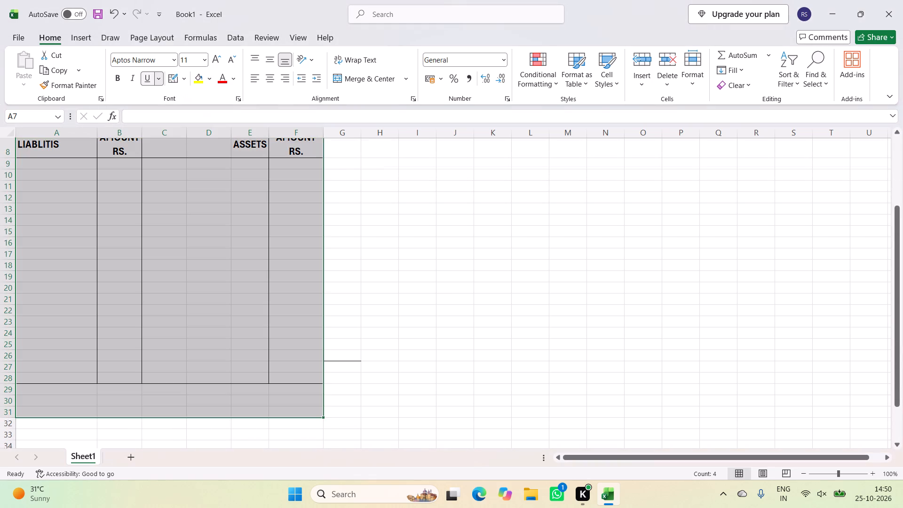
{"action": "left_click", "coordinate": [397, 224]}
{"action": "scroll", "coordinate": [378, 278], "scroll_direction": "up", "scroll_amount": 3}
{"action": "scroll", "coordinate": [378, 278], "scroll_direction": "down", "scroll_amount": 4}
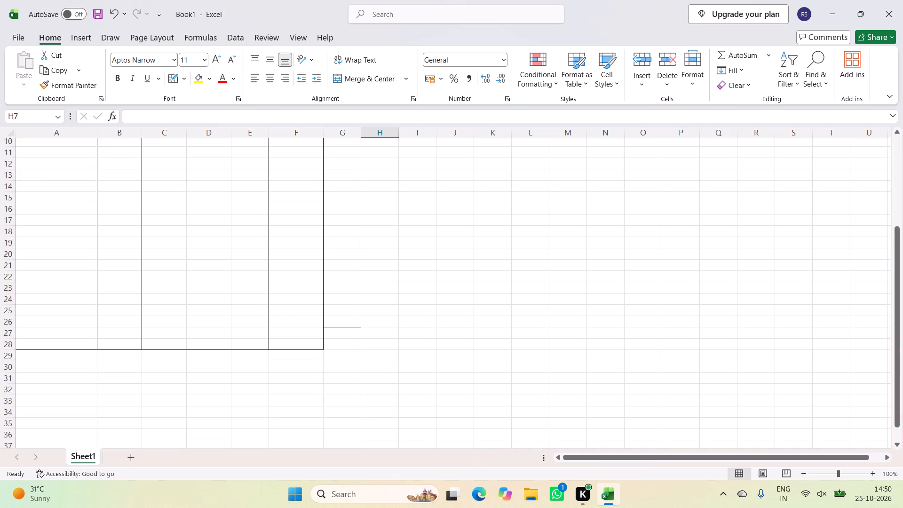
{"action": "scroll", "coordinate": [378, 278], "scroll_direction": "up", "scroll_amount": 5}
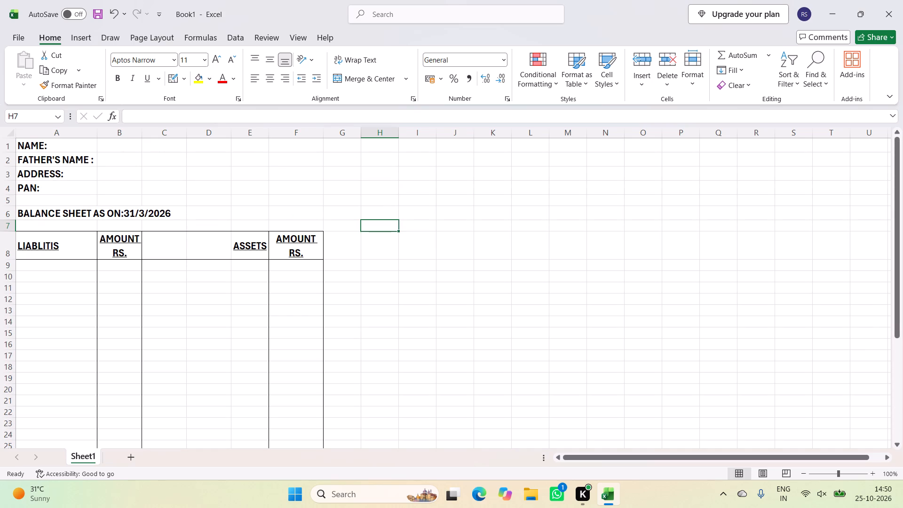
Turn on text wrapping for the ASSETS heading cell E8.
{"action": "left_click_drag", "start_coordinate": [252, 244], "coordinate": [232, 247]}
{"action": "left_click_drag", "start_coordinate": [233, 248], "coordinate": [209, 250]}
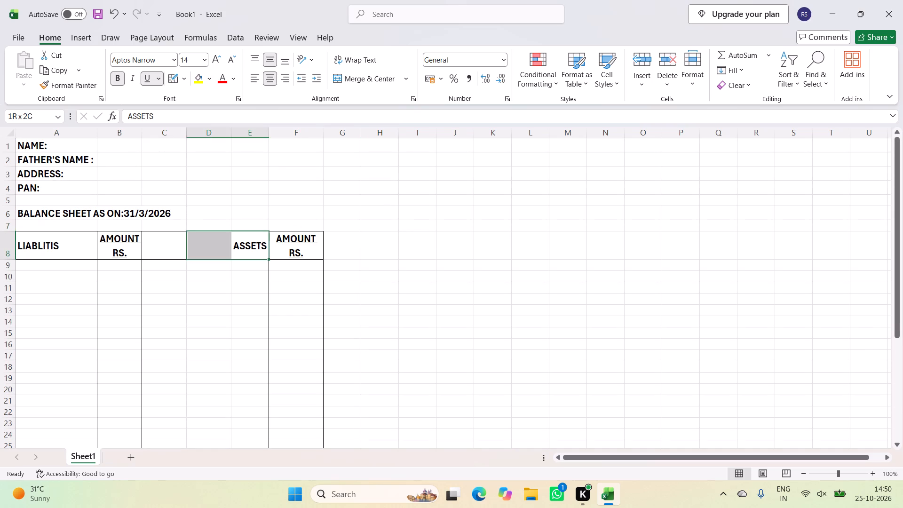
{"action": "left_click_drag", "start_coordinate": [209, 250], "coordinate": [243, 249]}
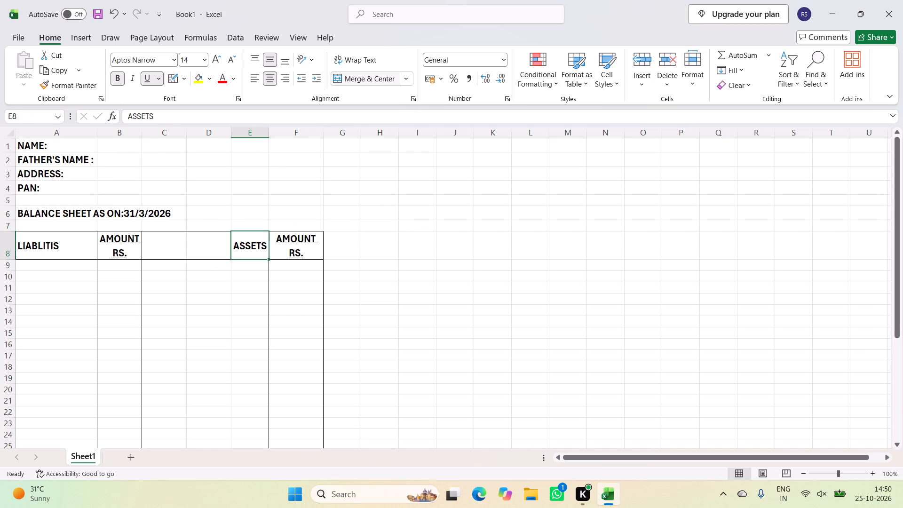
{"action": "left_click", "coordinate": [369, 79]}
{"action": "left_click", "coordinate": [369, 79]}
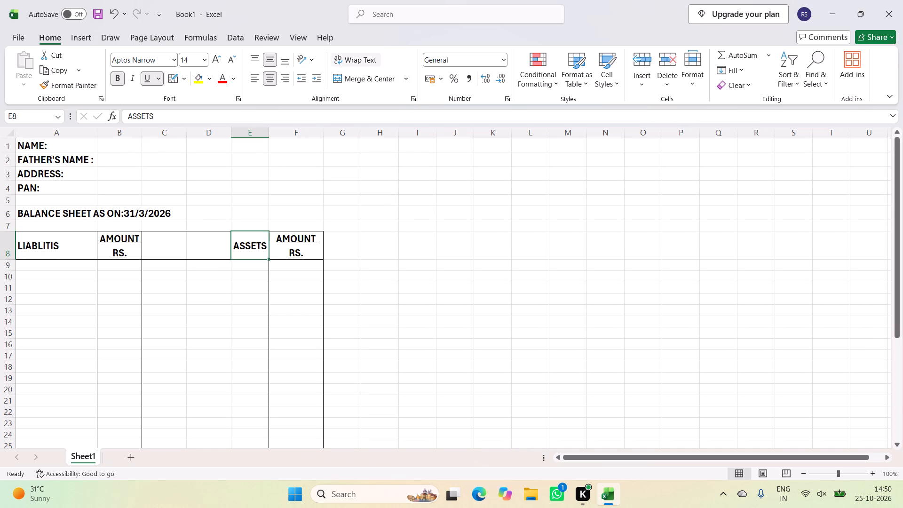
{"action": "left_click", "coordinate": [378, 64]}
Merge and center the ASSETS heading across cells C8:E8.
{"action": "left_click", "coordinate": [184, 245]}
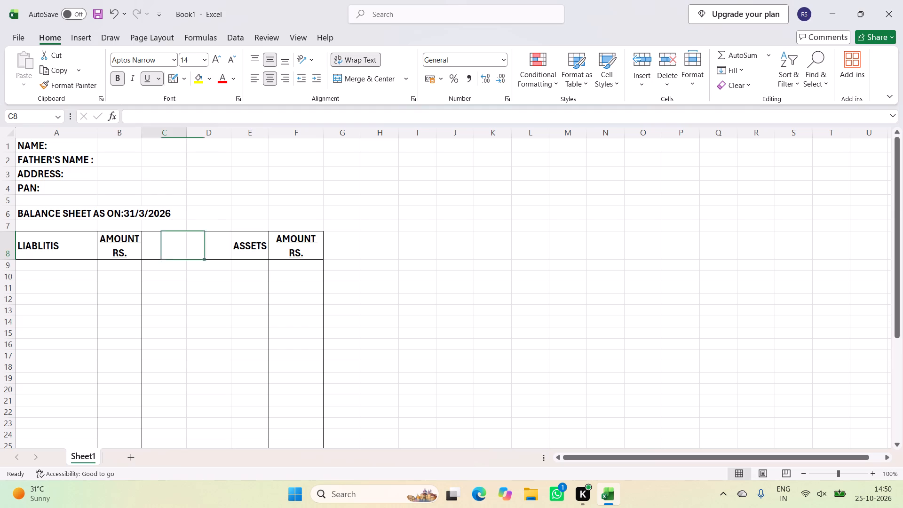
{"action": "left_click_drag", "start_coordinate": [184, 245], "coordinate": [264, 246]}
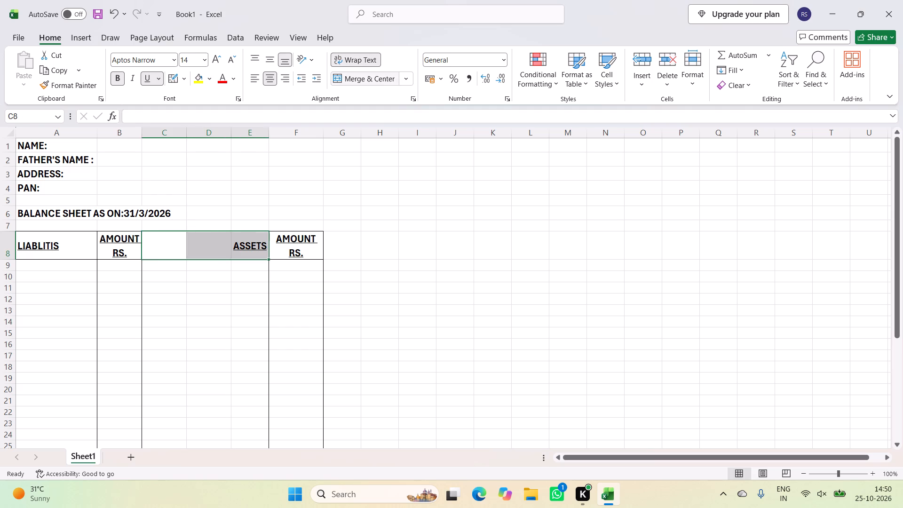
{"action": "left_click", "coordinate": [353, 78]}
{"action": "left_click", "coordinate": [362, 293]}
{"action": "scroll", "coordinate": [380, 278], "scroll_direction": "down", "scroll_amount": 2}
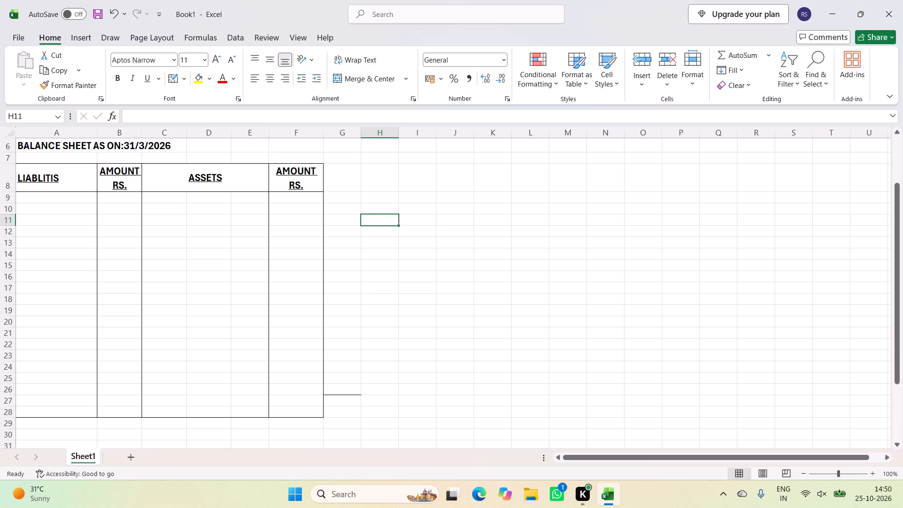
Hide column E beneath the merged ASSETS heading by shrinking its width to zero.
{"action": "left_click_drag", "start_coordinate": [269, 135], "coordinate": [259, 134]}
{"action": "left_click_drag", "start_coordinate": [259, 134], "coordinate": [257, 133]}
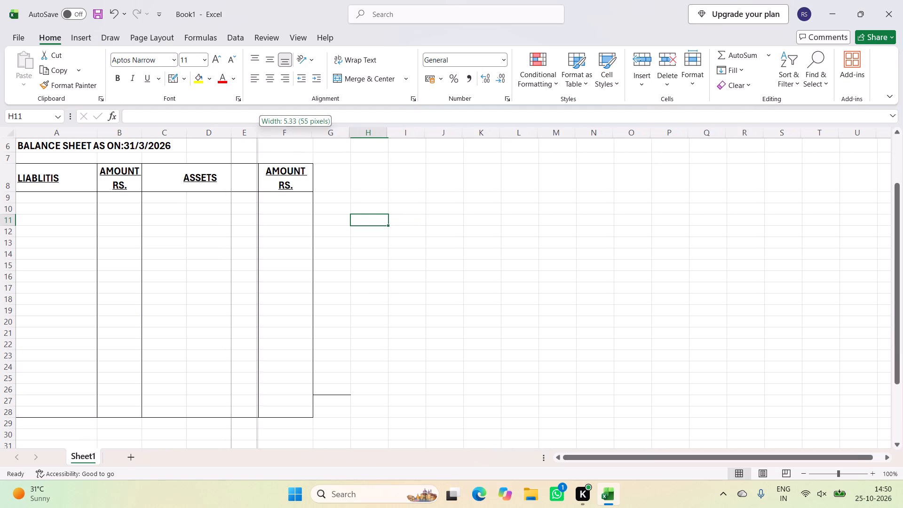
{"action": "left_click_drag", "start_coordinate": [257, 133], "coordinate": [232, 133]}
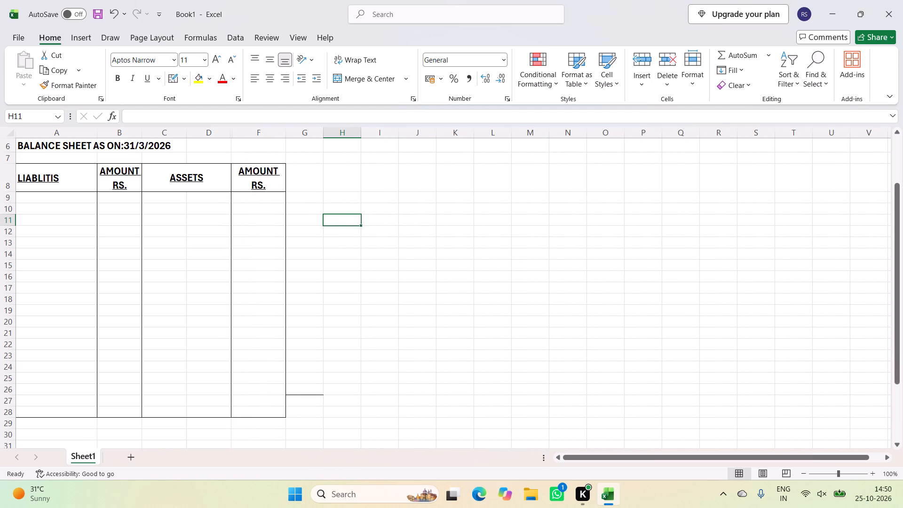
{"action": "scroll", "coordinate": [354, 275], "scroll_direction": "up", "scroll_amount": 2}
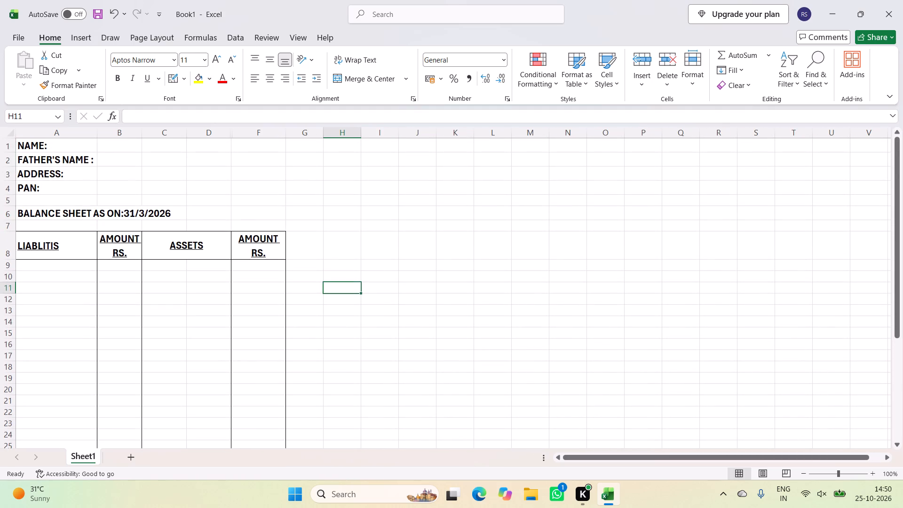
Apply Thick Outside Borders to cell F28 at the bottom of the assets AMOUNT RS. column.
{"action": "scroll", "coordinate": [190, 270], "scroll_direction": "down", "scroll_amount": 2}
{"action": "left_click", "coordinate": [45, 204]}
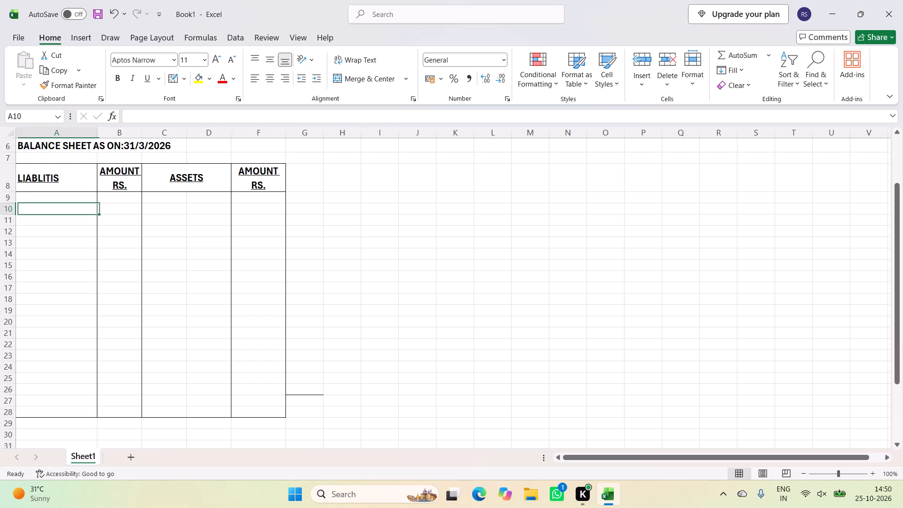
{"action": "left_click", "coordinate": [253, 403]}
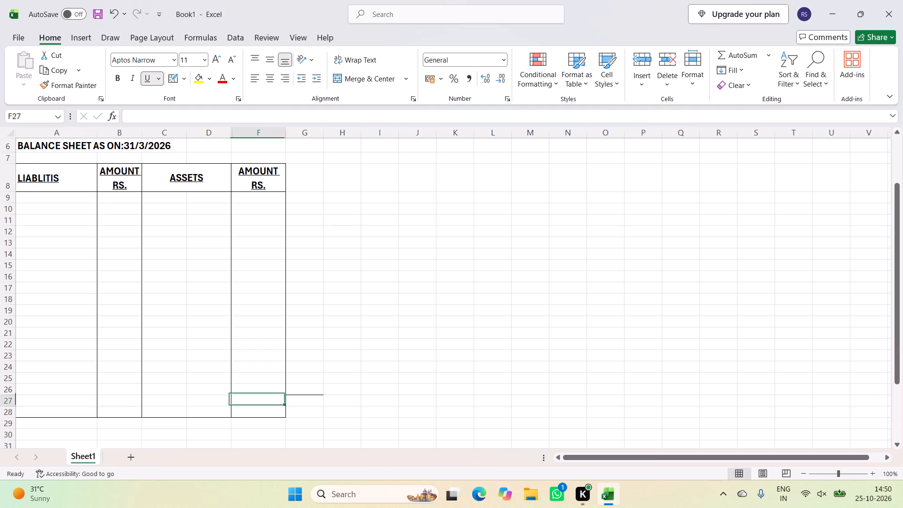
{"action": "left_click", "coordinate": [274, 413]}
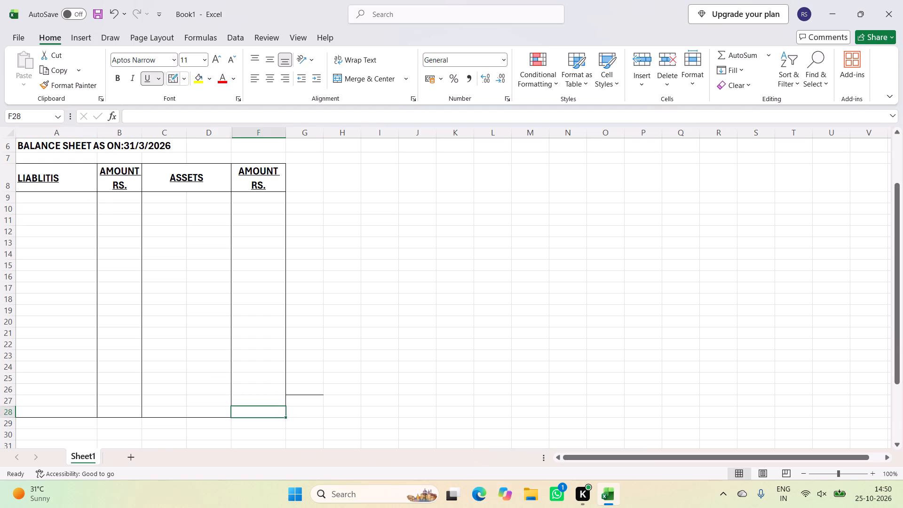
{"action": "left_click", "coordinate": [186, 82]}
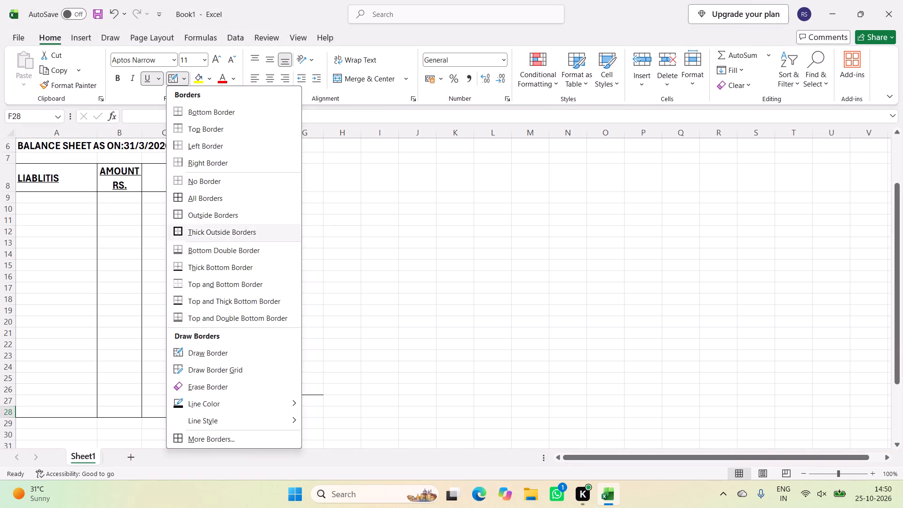
{"action": "left_click", "coordinate": [214, 228]}
Apply Thick Outside Borders to cell B28 at the bottom of the liabilities AMOUNT RS. column, and reapply them to F28.
{"action": "left_click", "coordinate": [80, 408]}
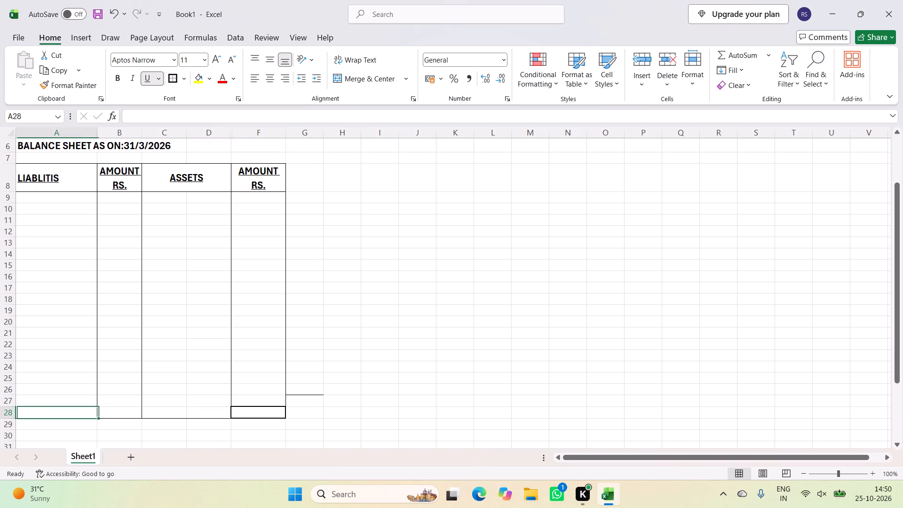
{"action": "left_click", "coordinate": [120, 417]}
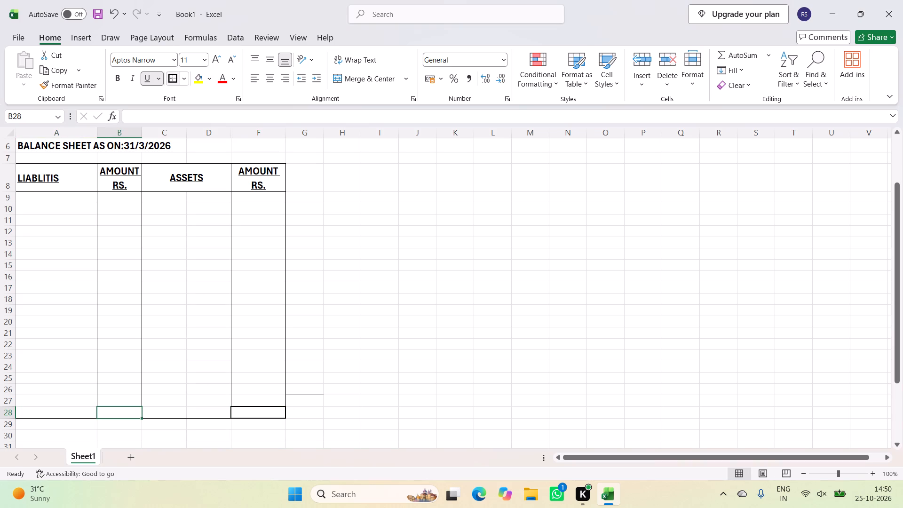
{"action": "left_click", "coordinate": [174, 75]}
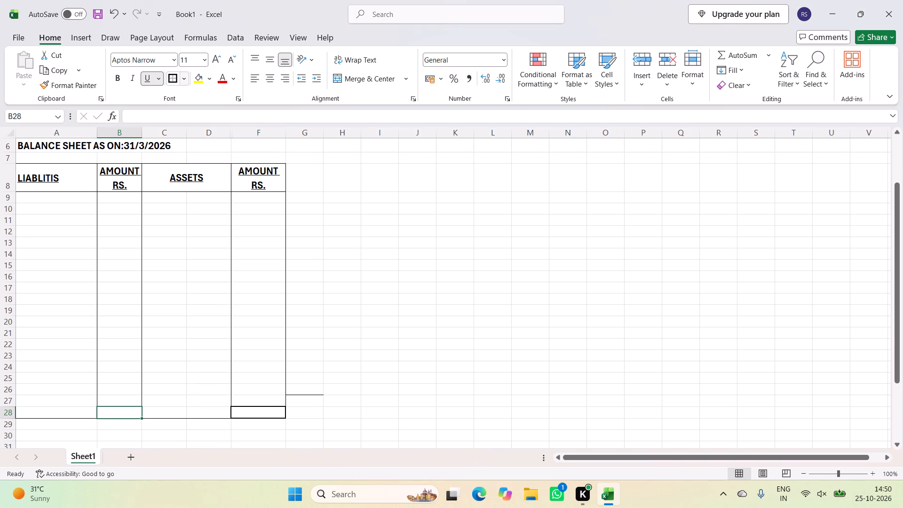
{"action": "left_click", "coordinate": [184, 82]}
{"action": "left_click", "coordinate": [216, 246]}
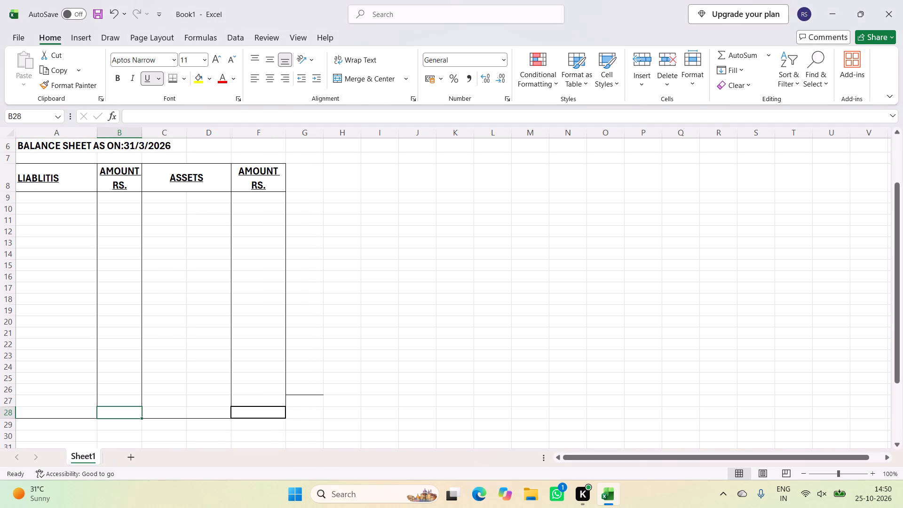
{"action": "left_click", "coordinate": [178, 417]}
{"action": "left_click", "coordinate": [266, 413]}
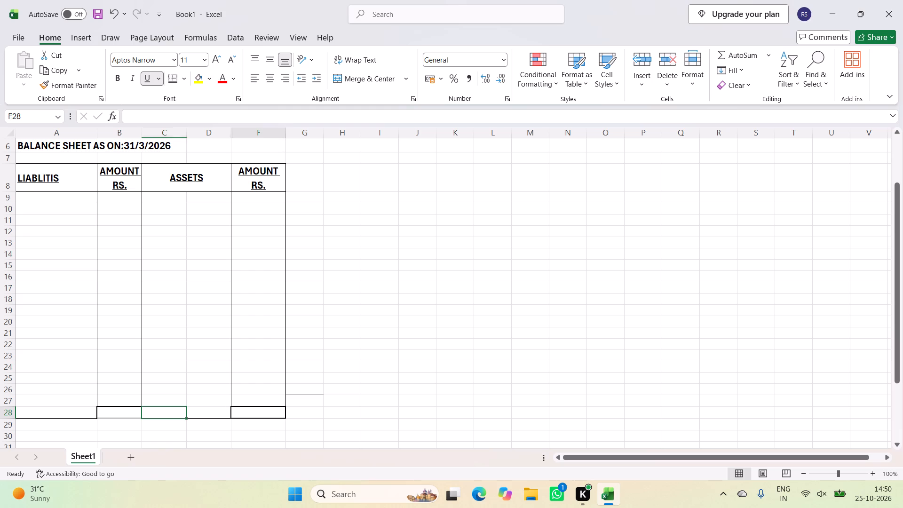
{"action": "left_click", "coordinate": [169, 79]}
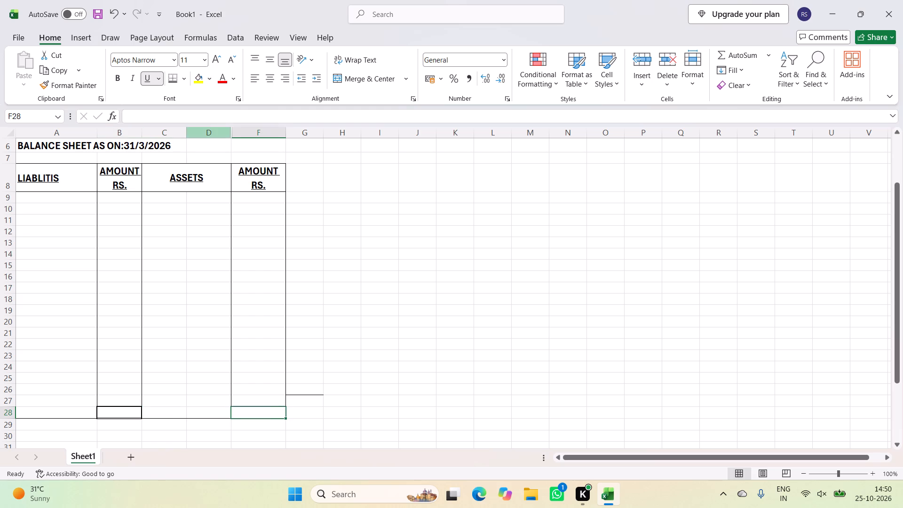
{"action": "left_click", "coordinate": [352, 287]}
Widen column C beneath the ASSETS heading to about one and a half times its width.
{"action": "scroll", "coordinate": [355, 401], "scroll_direction": "down", "scroll_amount": 1}
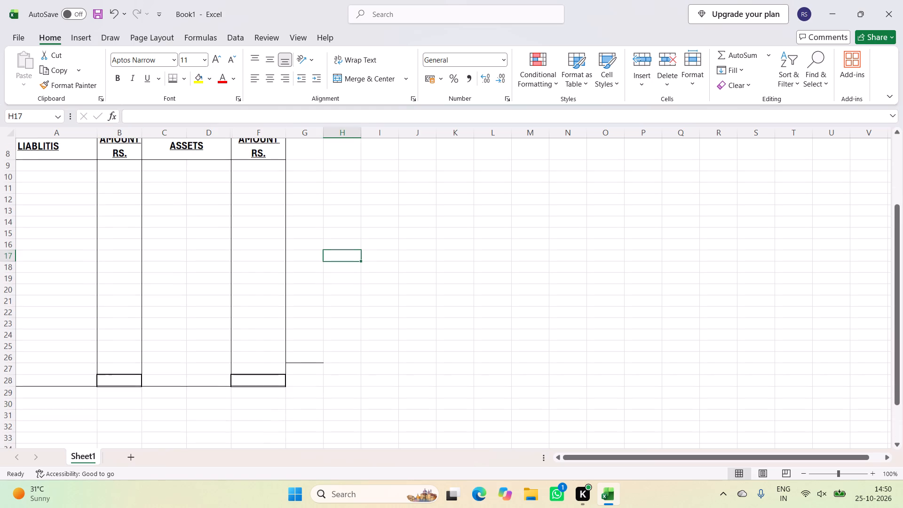
{"action": "scroll", "coordinate": [441, 345], "scroll_direction": "up", "scroll_amount": 1}
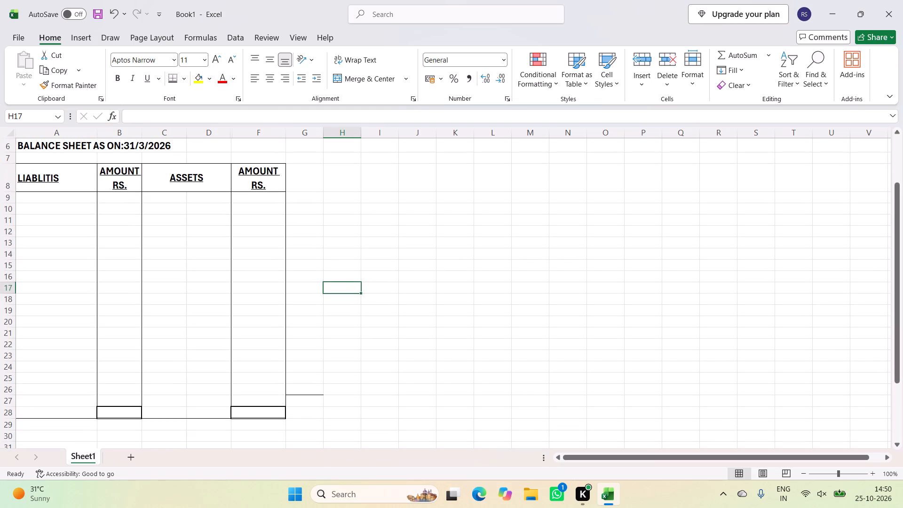
{"action": "scroll", "coordinate": [466, 327], "scroll_direction": "up", "scroll_amount": 1}
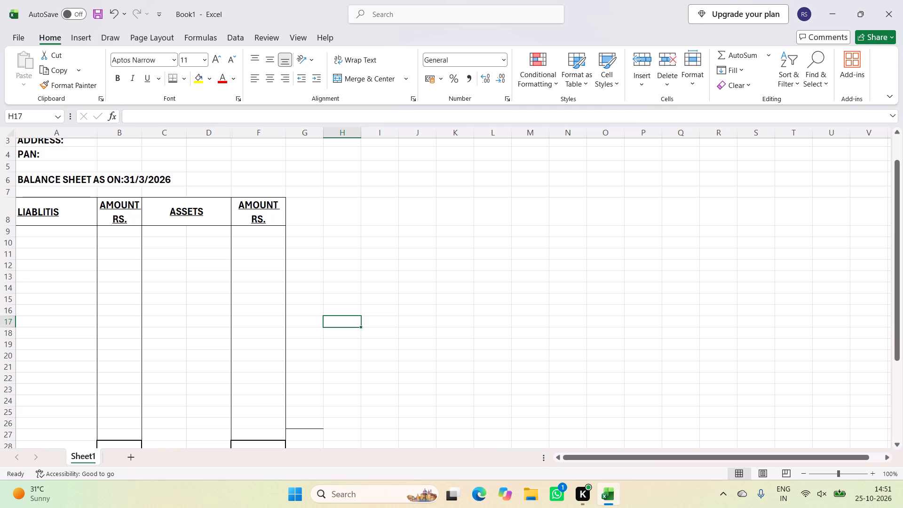
{"action": "left_click_drag", "start_coordinate": [187, 136], "coordinate": [208, 136]}
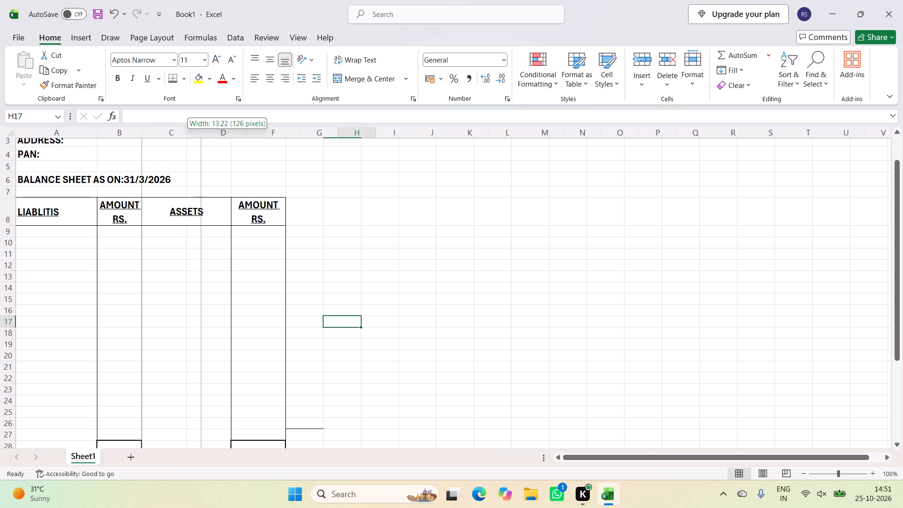
{"action": "left_click_drag", "start_coordinate": [208, 136], "coordinate": [233, 134]}
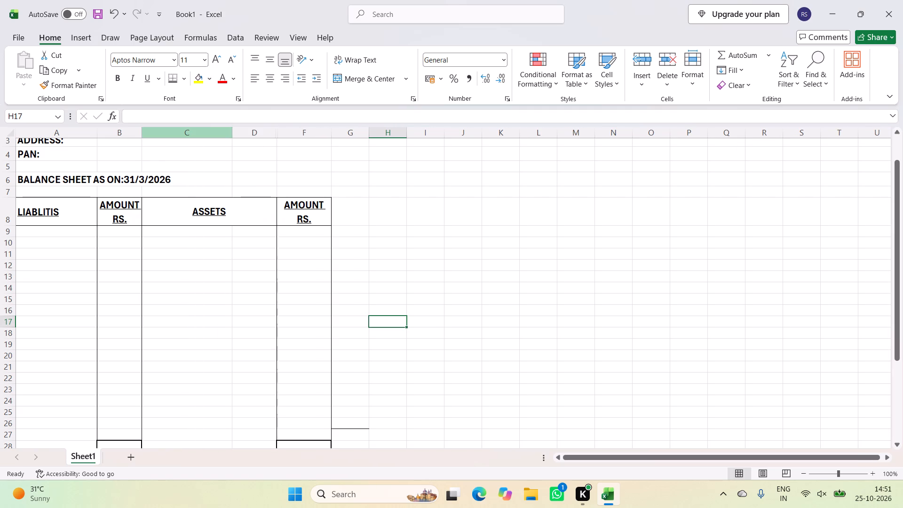
{"action": "left_click_drag", "start_coordinate": [232, 130], "coordinate": [261, 133]}
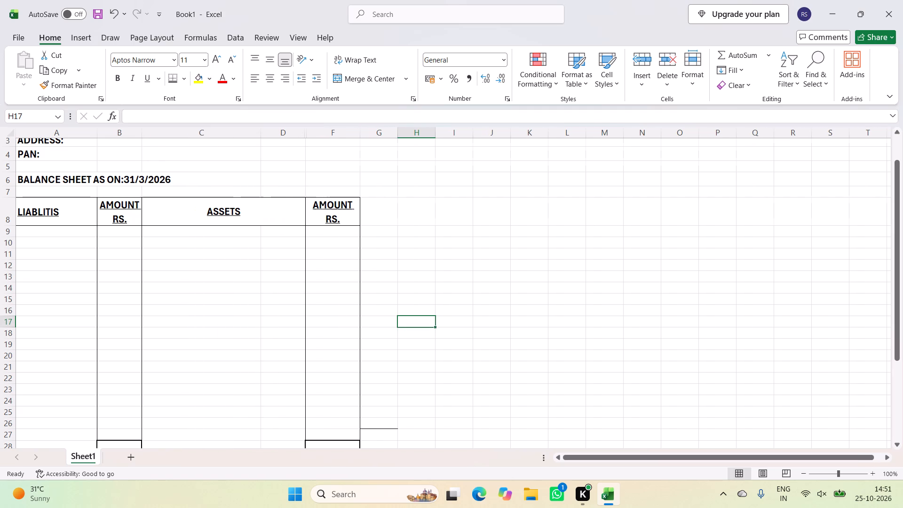
{"action": "left_click_drag", "start_coordinate": [259, 133], "coordinate": [208, 127]}
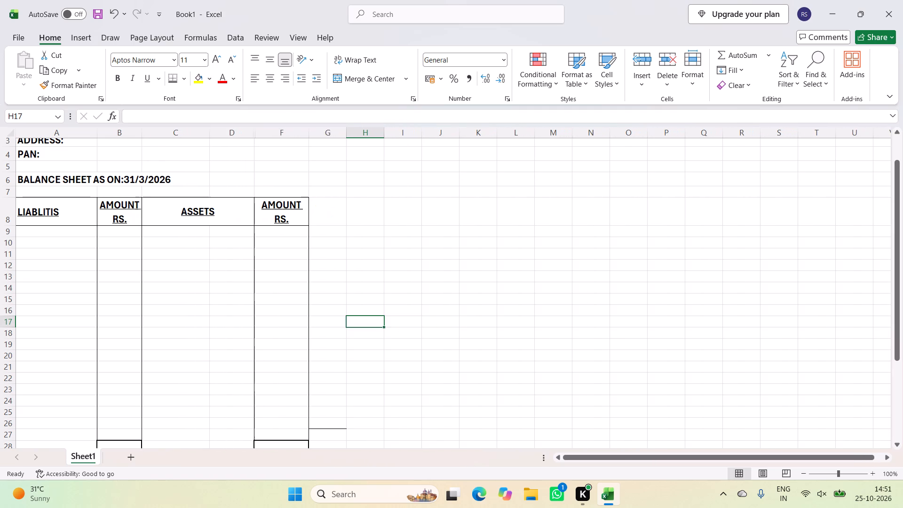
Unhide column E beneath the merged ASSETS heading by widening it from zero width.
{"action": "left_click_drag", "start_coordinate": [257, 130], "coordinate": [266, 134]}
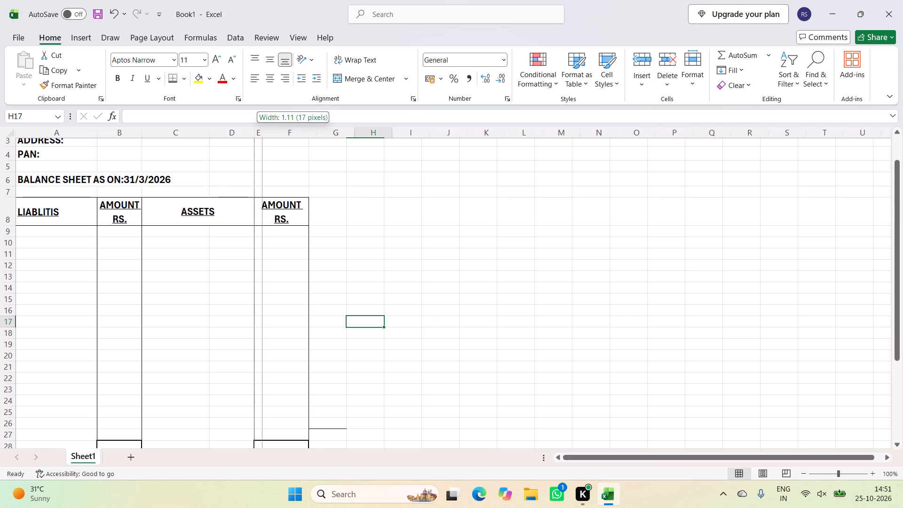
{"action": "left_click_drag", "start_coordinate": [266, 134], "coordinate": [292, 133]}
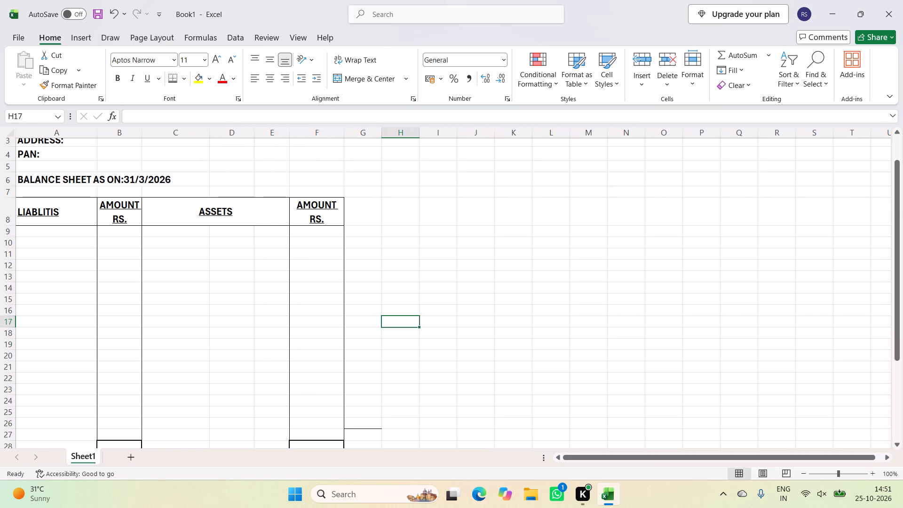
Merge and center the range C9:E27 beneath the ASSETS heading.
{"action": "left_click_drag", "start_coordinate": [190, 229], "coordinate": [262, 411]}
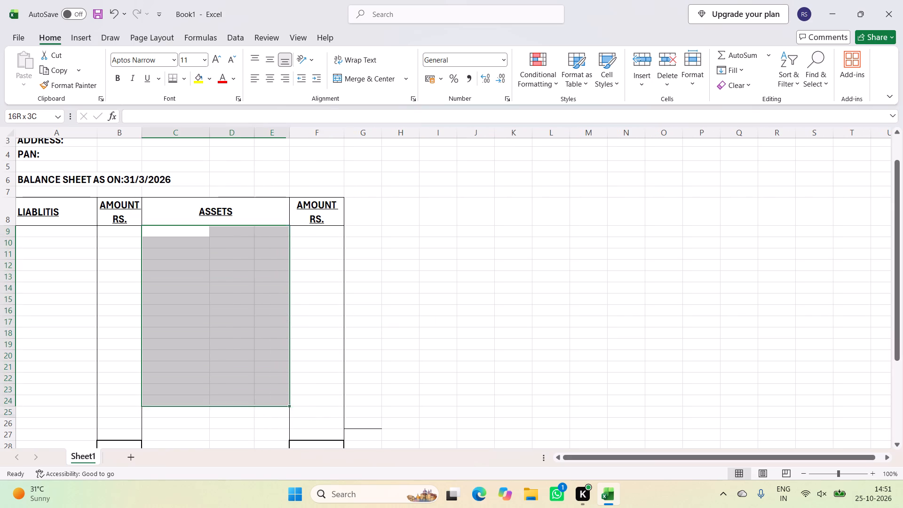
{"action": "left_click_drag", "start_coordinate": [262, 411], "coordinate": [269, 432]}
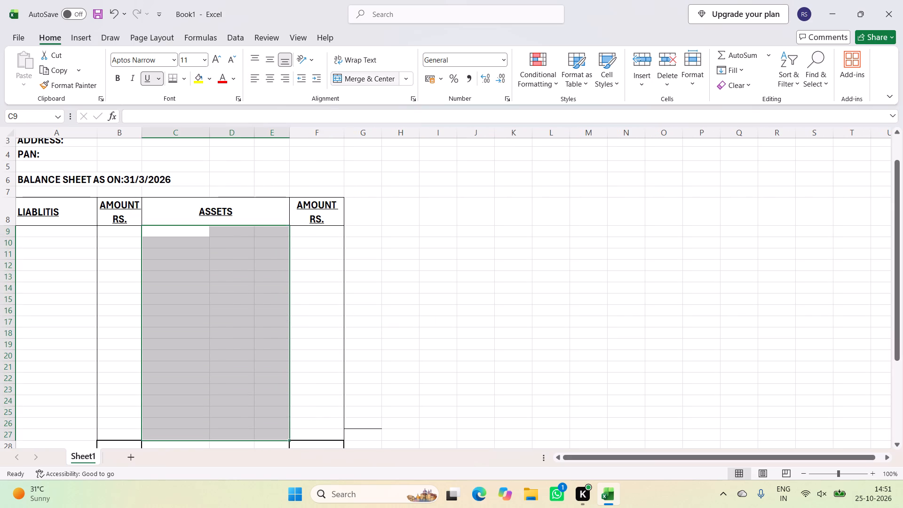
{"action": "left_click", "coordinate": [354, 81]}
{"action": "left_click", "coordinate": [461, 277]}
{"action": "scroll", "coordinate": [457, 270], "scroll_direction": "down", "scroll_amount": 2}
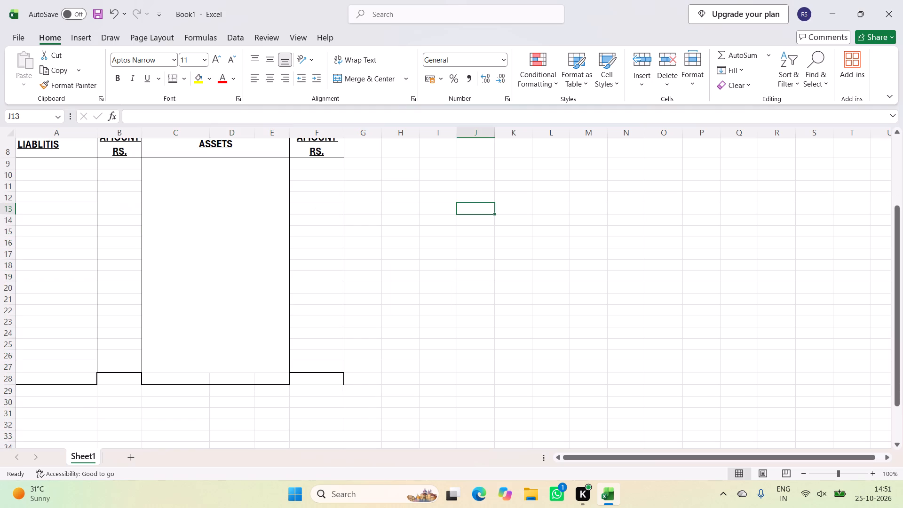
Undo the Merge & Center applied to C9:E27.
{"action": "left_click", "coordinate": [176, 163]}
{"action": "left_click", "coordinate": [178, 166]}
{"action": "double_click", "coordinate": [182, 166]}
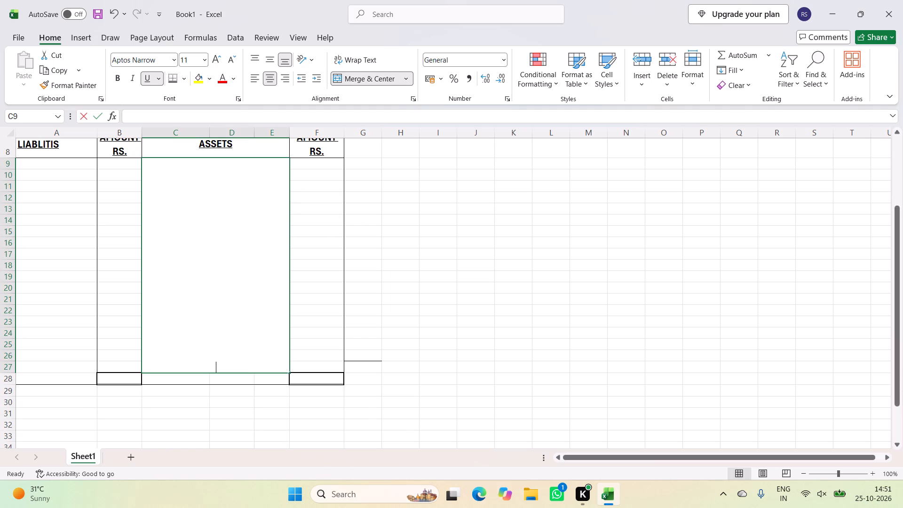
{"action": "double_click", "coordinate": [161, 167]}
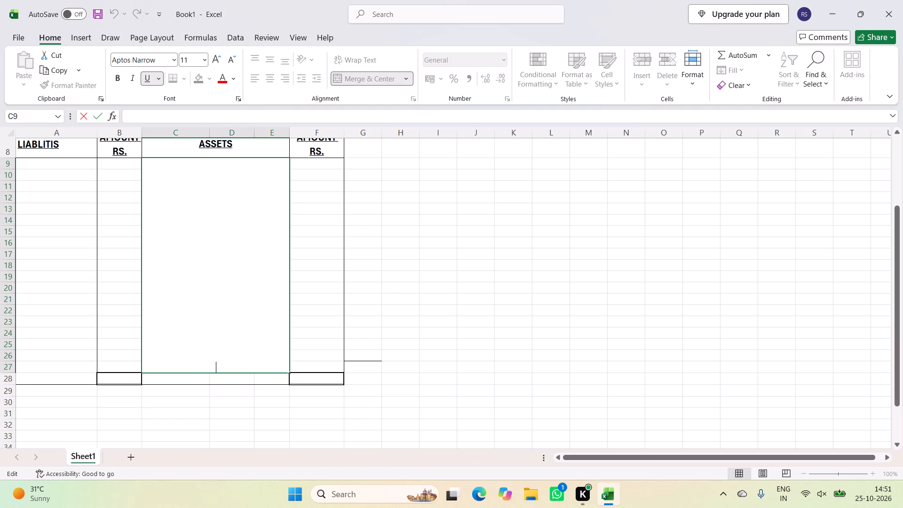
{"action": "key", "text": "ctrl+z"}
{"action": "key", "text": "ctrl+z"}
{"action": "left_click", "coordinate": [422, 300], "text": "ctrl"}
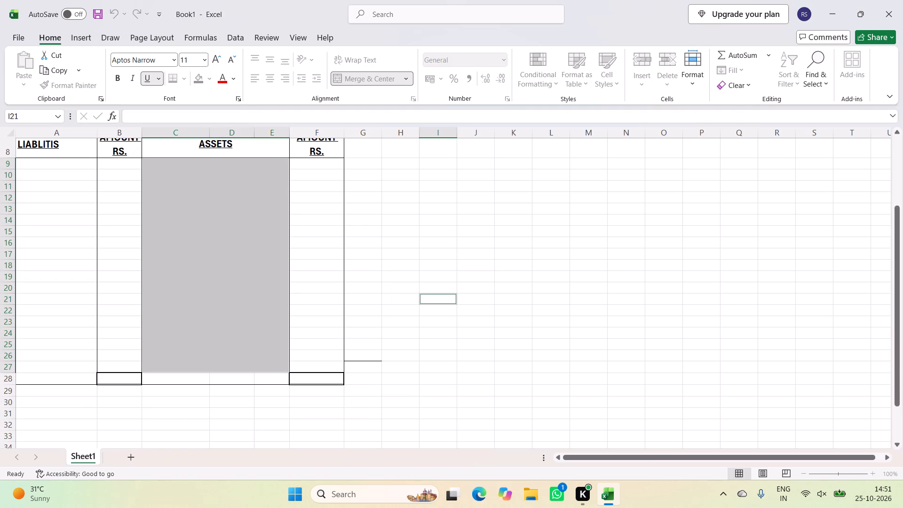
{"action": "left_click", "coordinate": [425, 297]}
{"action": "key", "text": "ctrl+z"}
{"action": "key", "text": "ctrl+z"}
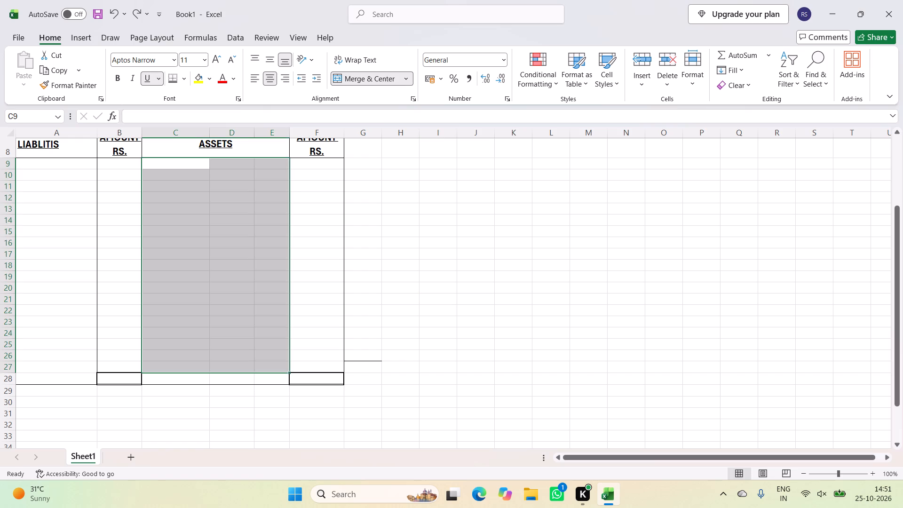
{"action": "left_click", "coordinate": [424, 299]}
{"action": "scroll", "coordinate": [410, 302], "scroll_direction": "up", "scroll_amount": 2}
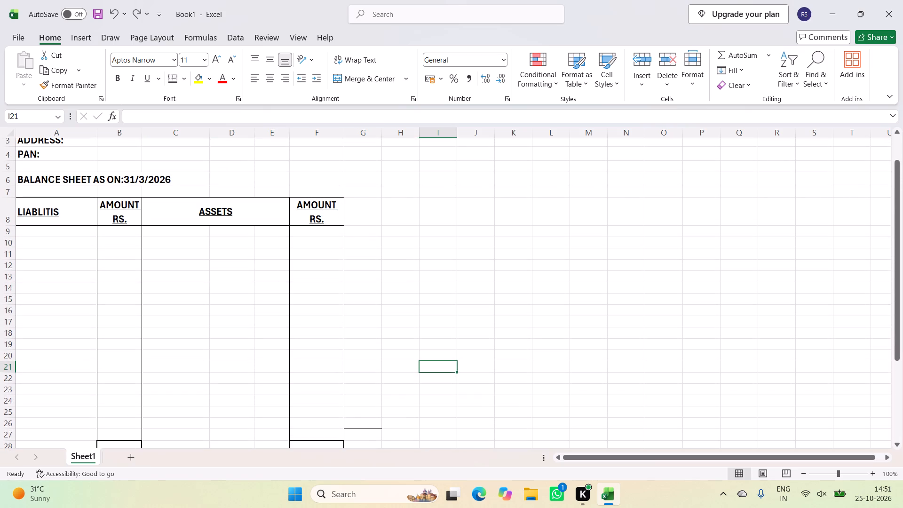
Delete columns D and E so the ASSETS section occupies only column C.
{"action": "left_click", "coordinate": [253, 133]}
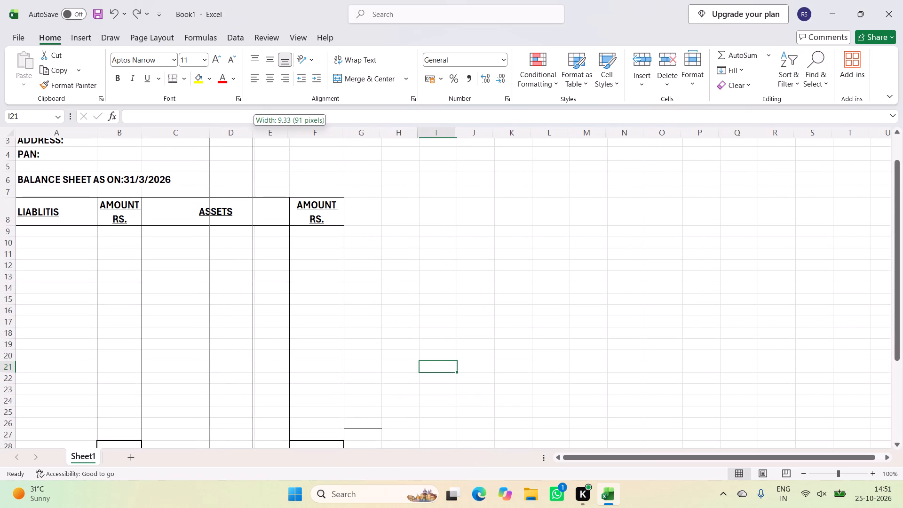
{"action": "left_click", "coordinate": [244, 131]}
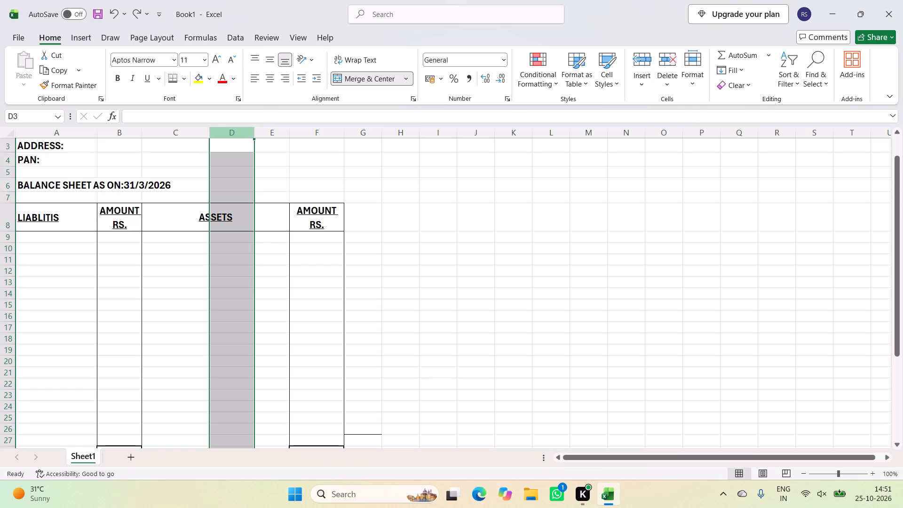
{"action": "key", "text": "ctrl+minus"}
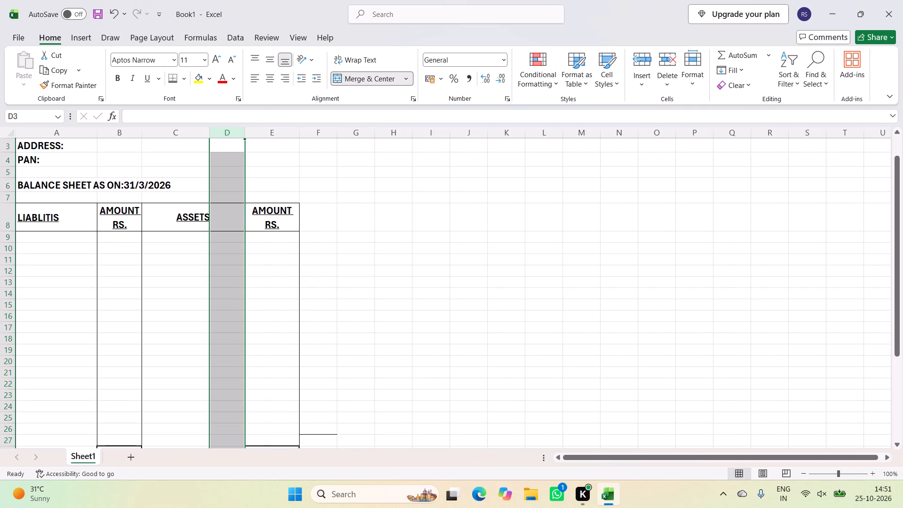
{"action": "key", "text": "ctrl+minus"}
{"action": "left_click", "coordinate": [518, 235]}
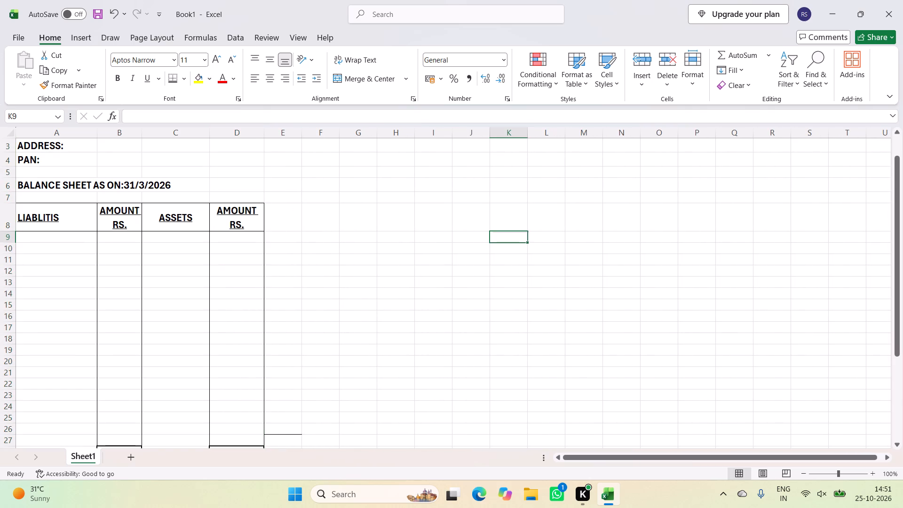
Widen columns C, B, A and D, making both AMOUNT RS. columns wide enough for one-line headings.
{"action": "scroll", "coordinate": [388, 264], "scroll_direction": "down", "scroll_amount": 2}
{"action": "scroll", "coordinate": [388, 264], "scroll_direction": "up", "scroll_amount": 2}
{"action": "left_click_drag", "start_coordinate": [213, 134], "coordinate": [325, 126]}
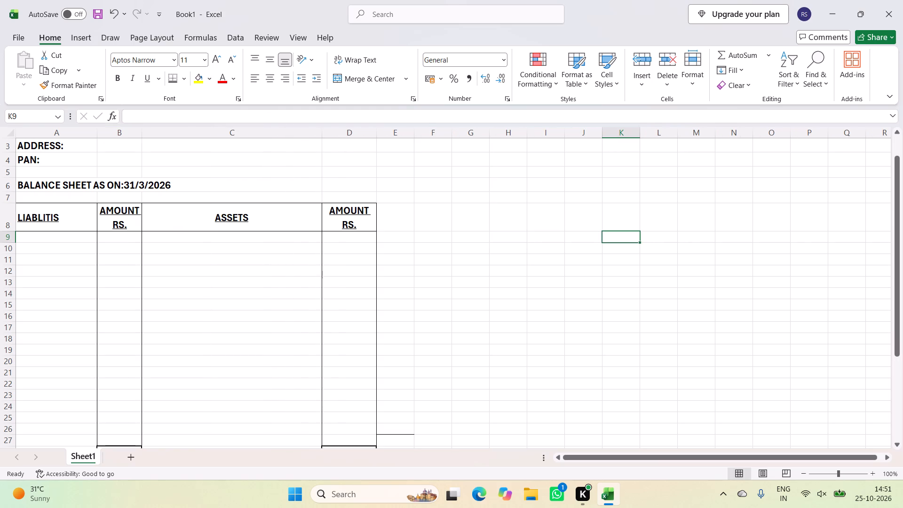
{"action": "left_click_drag", "start_coordinate": [140, 130], "coordinate": [193, 134]}
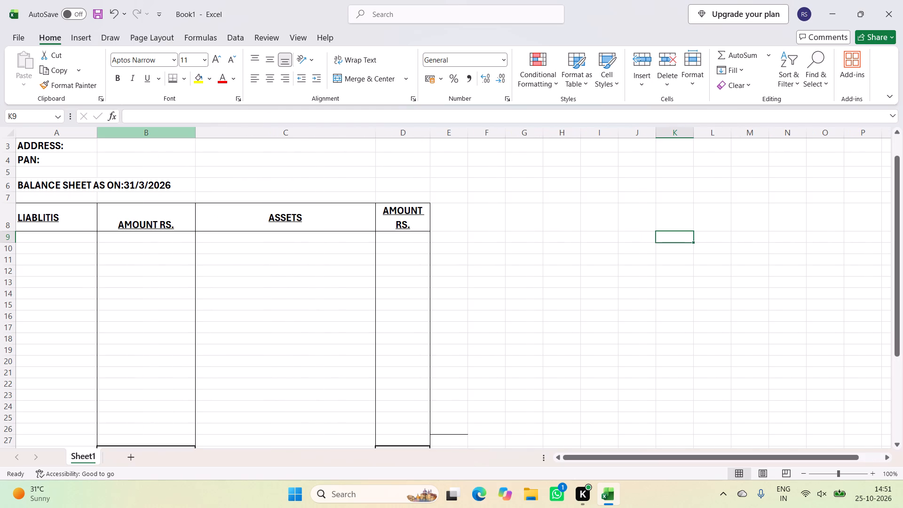
{"action": "left_click_drag", "start_coordinate": [93, 135], "coordinate": [130, 138]}
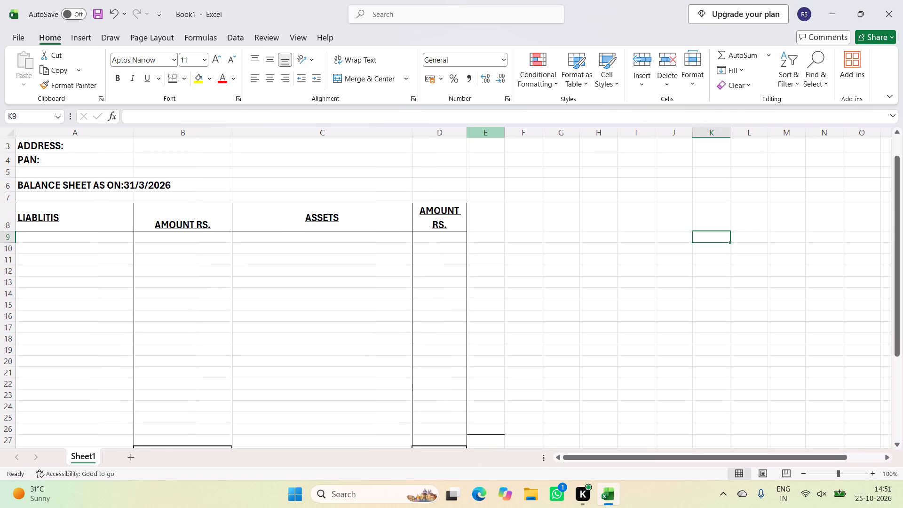
{"action": "left_click_drag", "start_coordinate": [470, 133], "coordinate": [507, 130]}
Middle-align the AMOUNT RS. heading in cell D8 vertically.
{"action": "scroll", "coordinate": [553, 280], "scroll_direction": "down", "scroll_amount": 1}
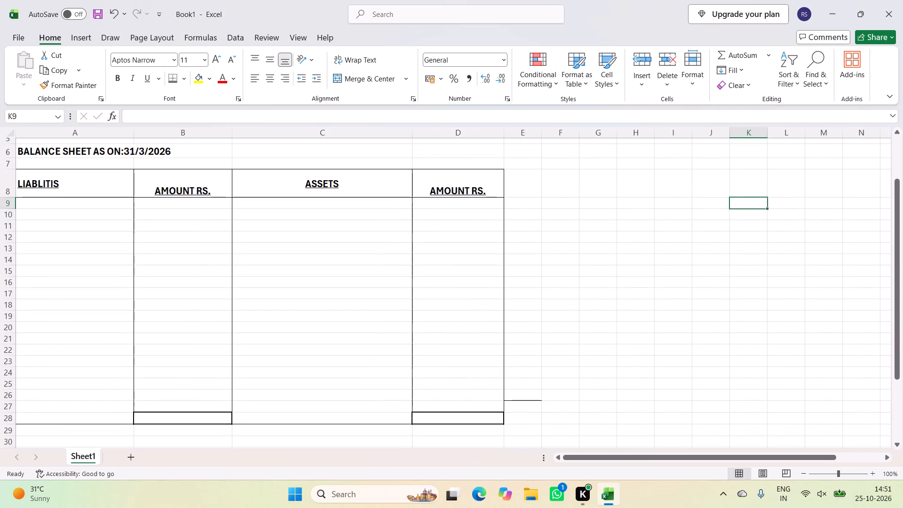
{"action": "left_click", "coordinate": [470, 190]}
{"action": "left_click", "coordinate": [270, 64]}
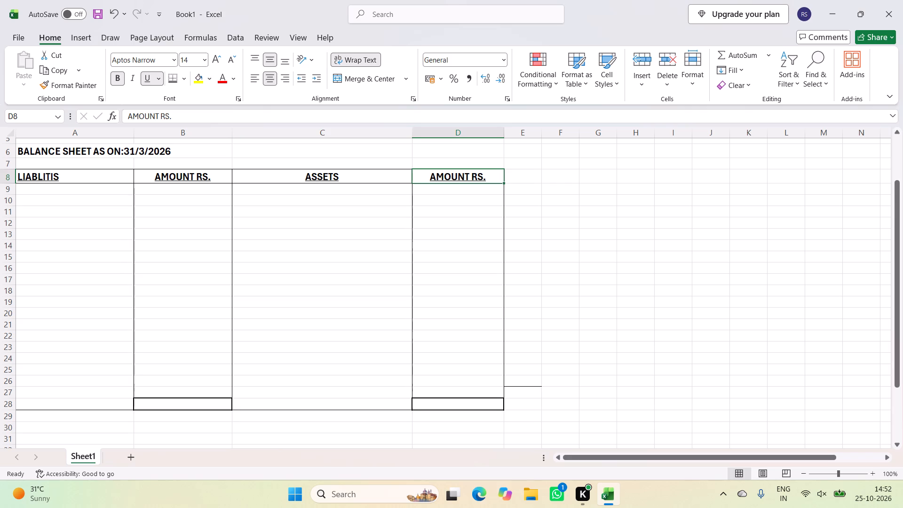
{"action": "left_click", "coordinate": [473, 176]}
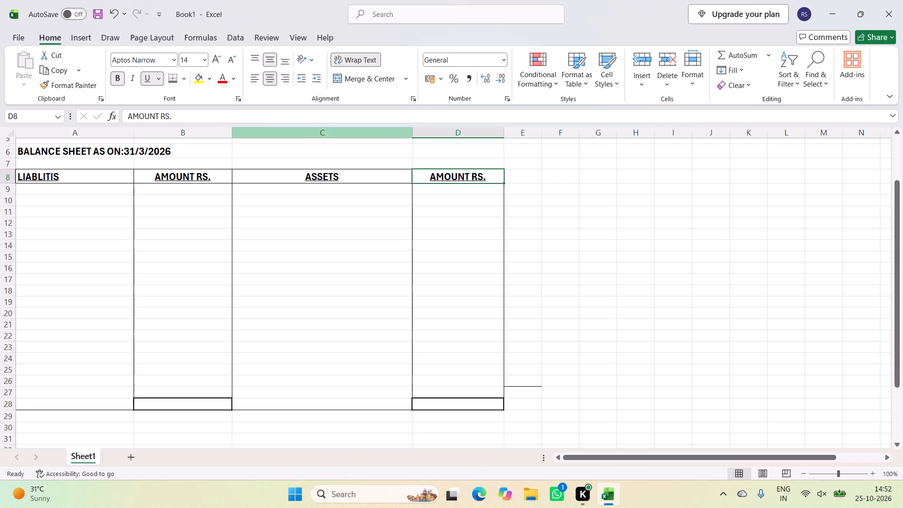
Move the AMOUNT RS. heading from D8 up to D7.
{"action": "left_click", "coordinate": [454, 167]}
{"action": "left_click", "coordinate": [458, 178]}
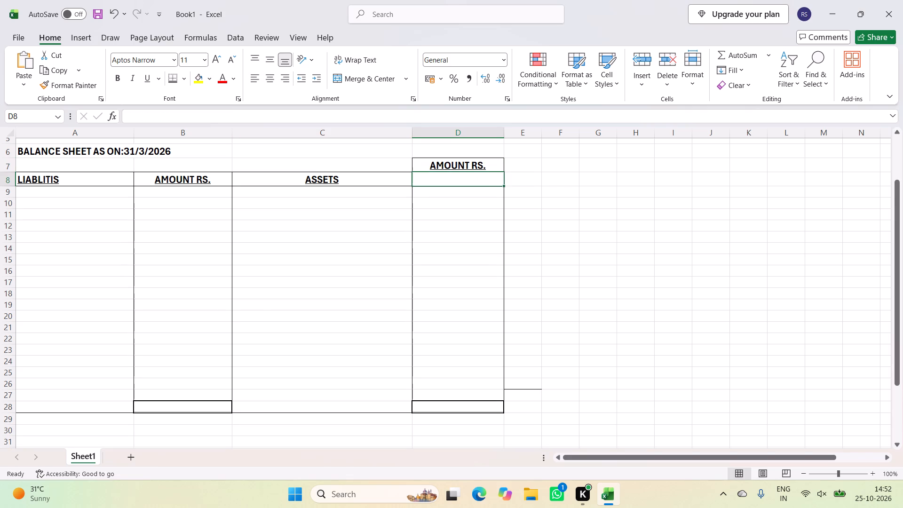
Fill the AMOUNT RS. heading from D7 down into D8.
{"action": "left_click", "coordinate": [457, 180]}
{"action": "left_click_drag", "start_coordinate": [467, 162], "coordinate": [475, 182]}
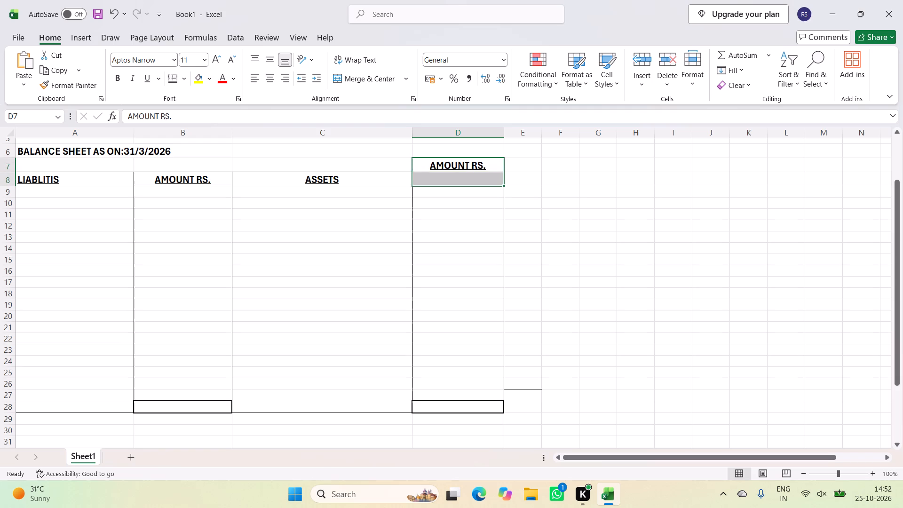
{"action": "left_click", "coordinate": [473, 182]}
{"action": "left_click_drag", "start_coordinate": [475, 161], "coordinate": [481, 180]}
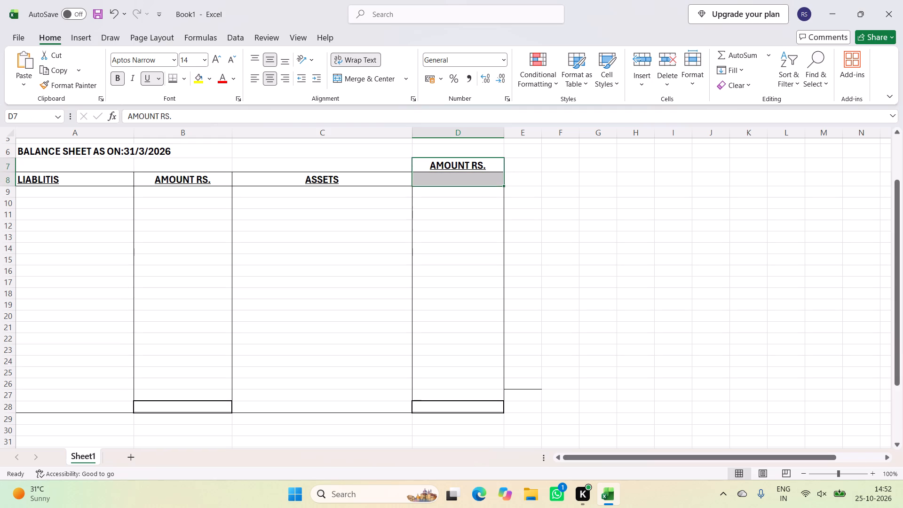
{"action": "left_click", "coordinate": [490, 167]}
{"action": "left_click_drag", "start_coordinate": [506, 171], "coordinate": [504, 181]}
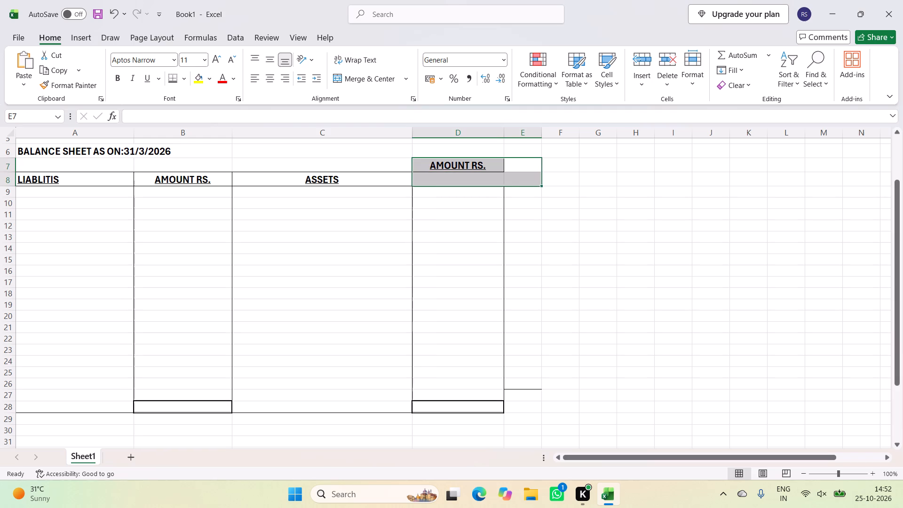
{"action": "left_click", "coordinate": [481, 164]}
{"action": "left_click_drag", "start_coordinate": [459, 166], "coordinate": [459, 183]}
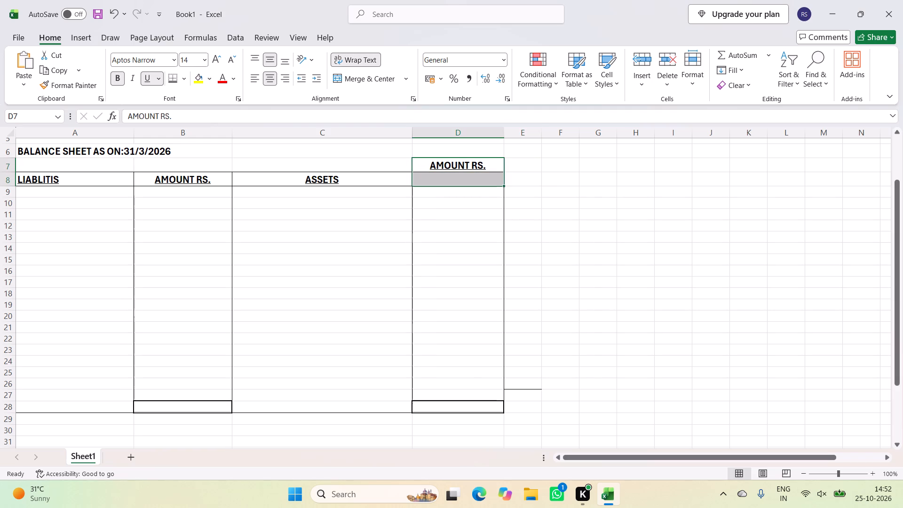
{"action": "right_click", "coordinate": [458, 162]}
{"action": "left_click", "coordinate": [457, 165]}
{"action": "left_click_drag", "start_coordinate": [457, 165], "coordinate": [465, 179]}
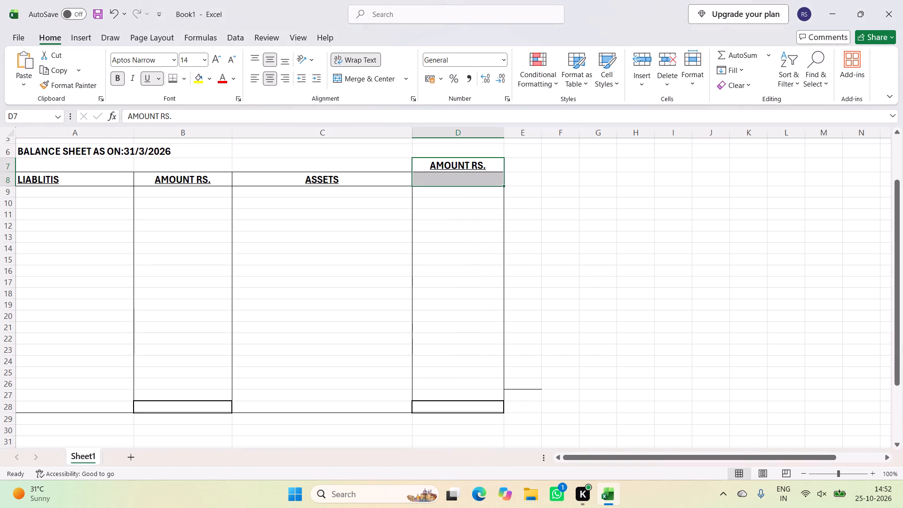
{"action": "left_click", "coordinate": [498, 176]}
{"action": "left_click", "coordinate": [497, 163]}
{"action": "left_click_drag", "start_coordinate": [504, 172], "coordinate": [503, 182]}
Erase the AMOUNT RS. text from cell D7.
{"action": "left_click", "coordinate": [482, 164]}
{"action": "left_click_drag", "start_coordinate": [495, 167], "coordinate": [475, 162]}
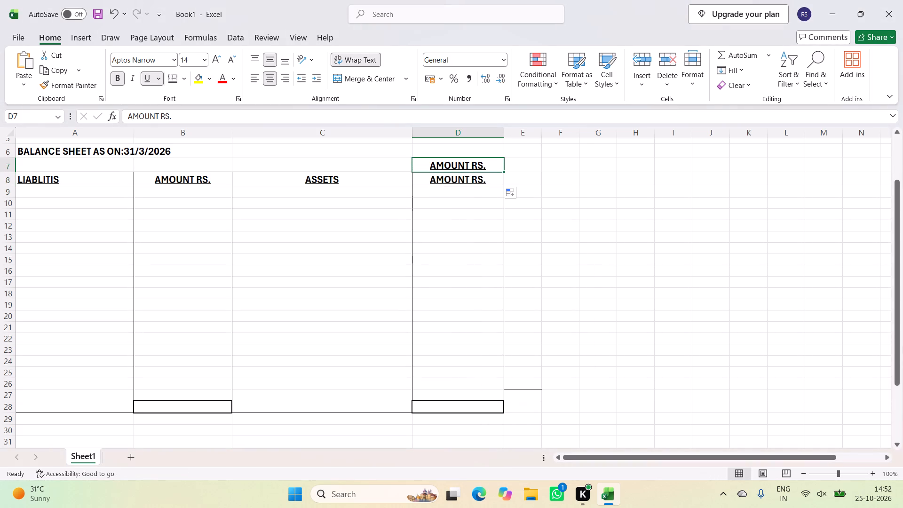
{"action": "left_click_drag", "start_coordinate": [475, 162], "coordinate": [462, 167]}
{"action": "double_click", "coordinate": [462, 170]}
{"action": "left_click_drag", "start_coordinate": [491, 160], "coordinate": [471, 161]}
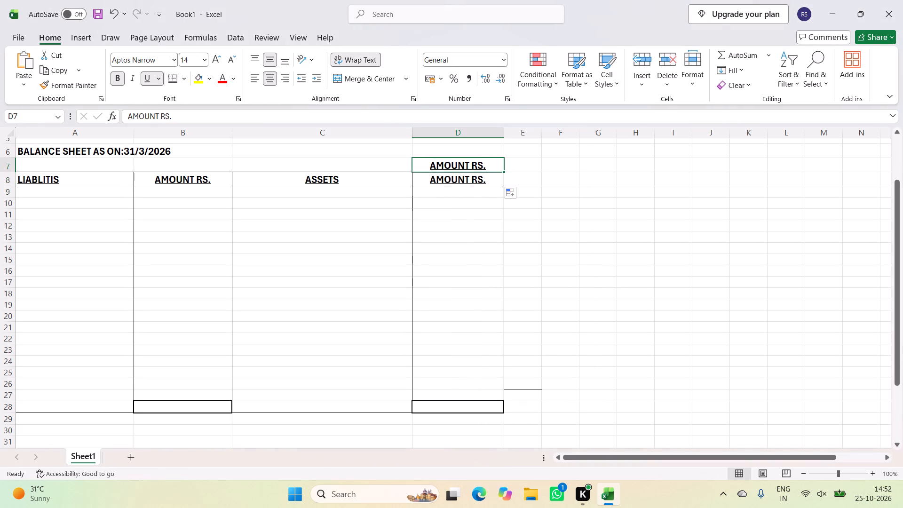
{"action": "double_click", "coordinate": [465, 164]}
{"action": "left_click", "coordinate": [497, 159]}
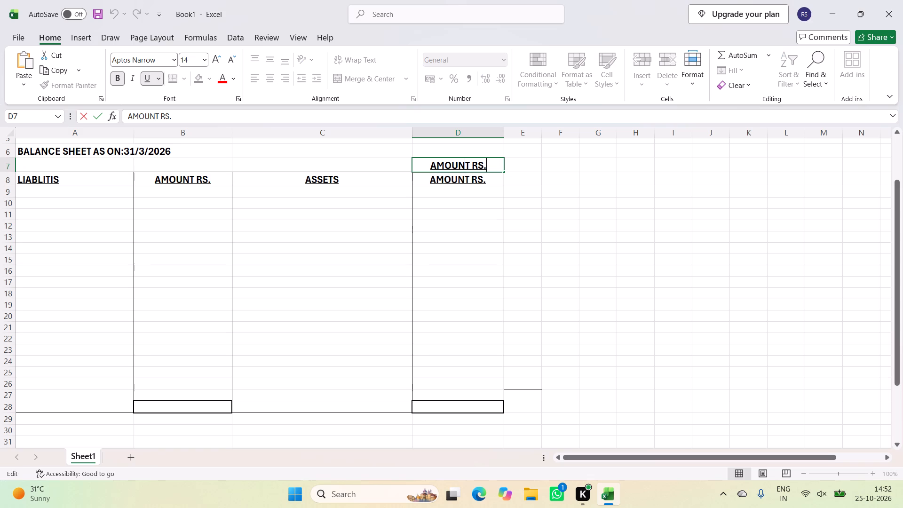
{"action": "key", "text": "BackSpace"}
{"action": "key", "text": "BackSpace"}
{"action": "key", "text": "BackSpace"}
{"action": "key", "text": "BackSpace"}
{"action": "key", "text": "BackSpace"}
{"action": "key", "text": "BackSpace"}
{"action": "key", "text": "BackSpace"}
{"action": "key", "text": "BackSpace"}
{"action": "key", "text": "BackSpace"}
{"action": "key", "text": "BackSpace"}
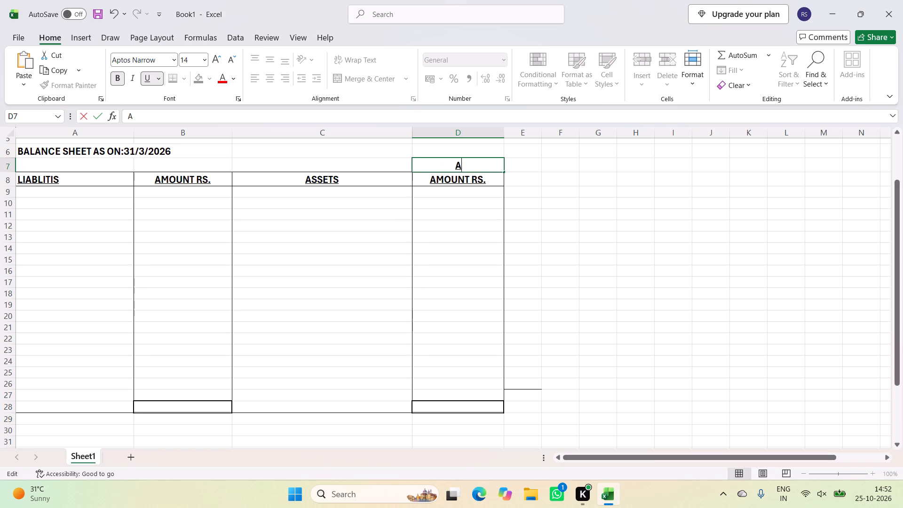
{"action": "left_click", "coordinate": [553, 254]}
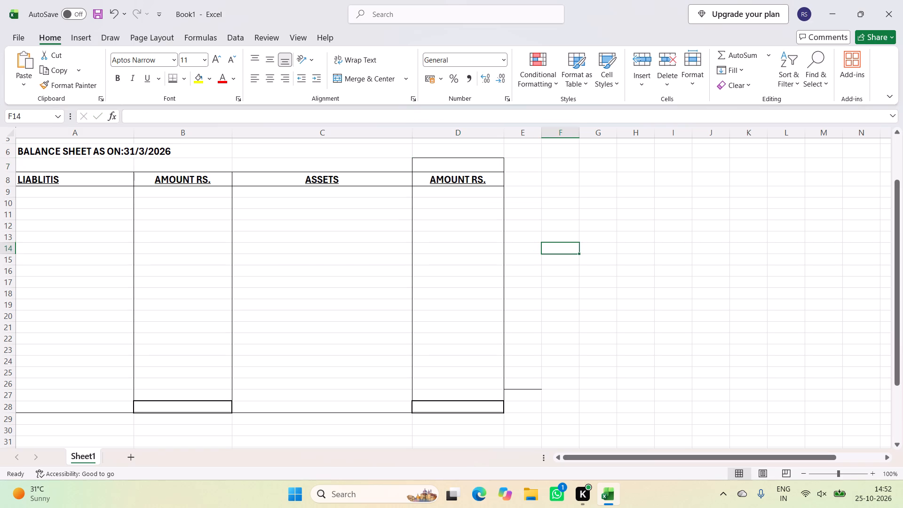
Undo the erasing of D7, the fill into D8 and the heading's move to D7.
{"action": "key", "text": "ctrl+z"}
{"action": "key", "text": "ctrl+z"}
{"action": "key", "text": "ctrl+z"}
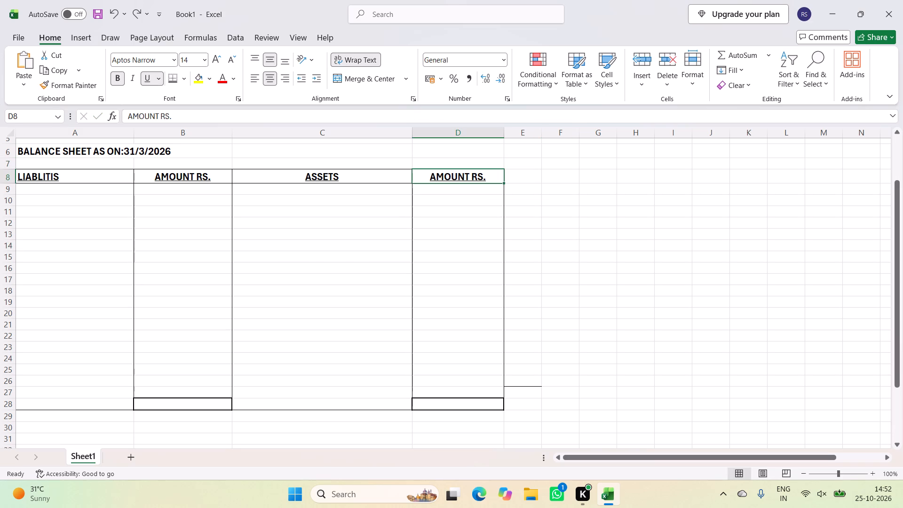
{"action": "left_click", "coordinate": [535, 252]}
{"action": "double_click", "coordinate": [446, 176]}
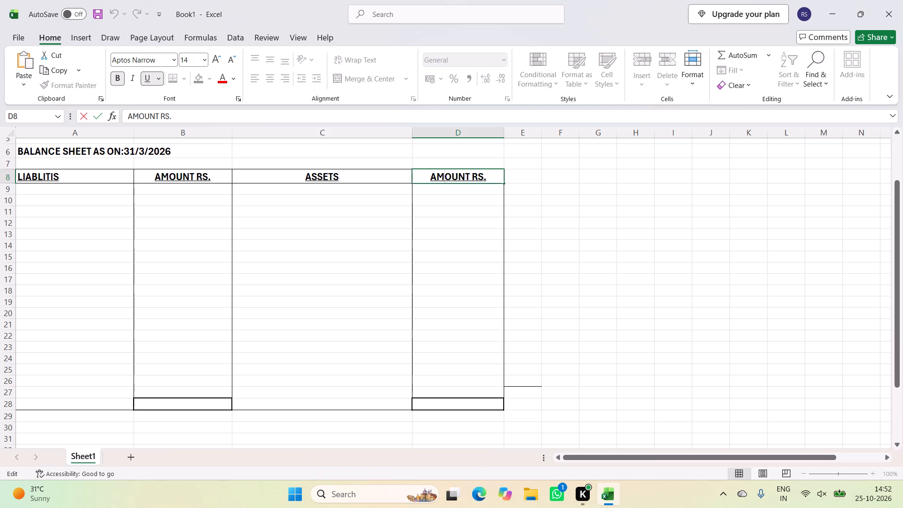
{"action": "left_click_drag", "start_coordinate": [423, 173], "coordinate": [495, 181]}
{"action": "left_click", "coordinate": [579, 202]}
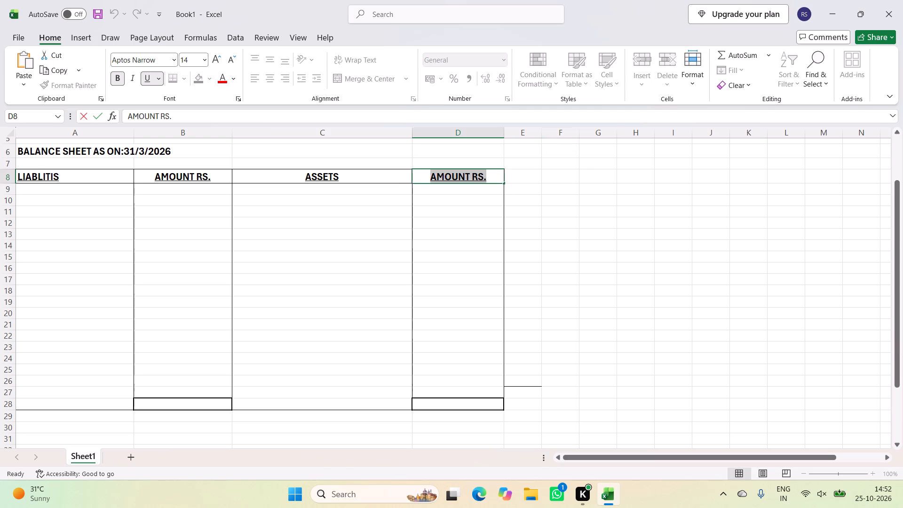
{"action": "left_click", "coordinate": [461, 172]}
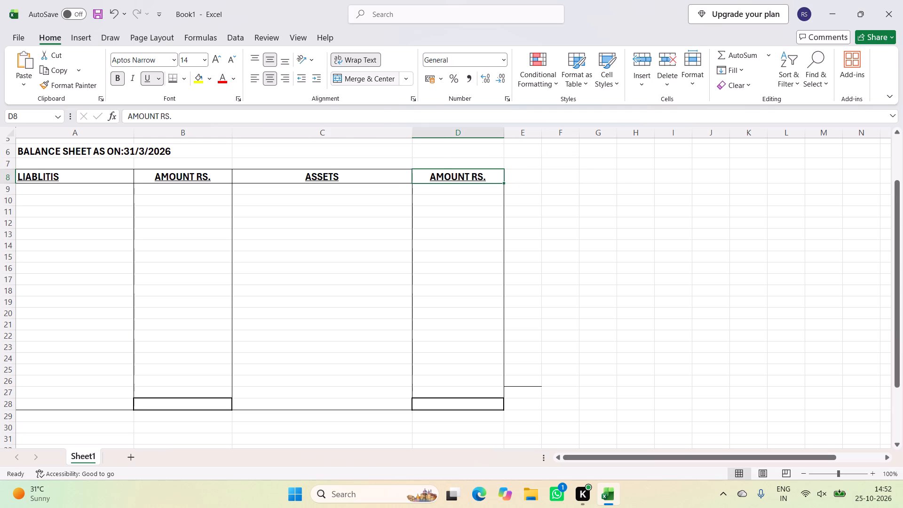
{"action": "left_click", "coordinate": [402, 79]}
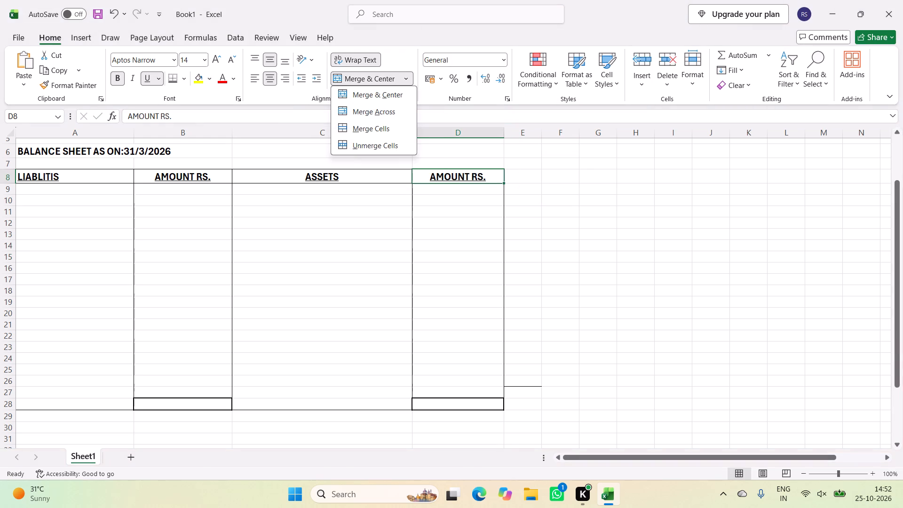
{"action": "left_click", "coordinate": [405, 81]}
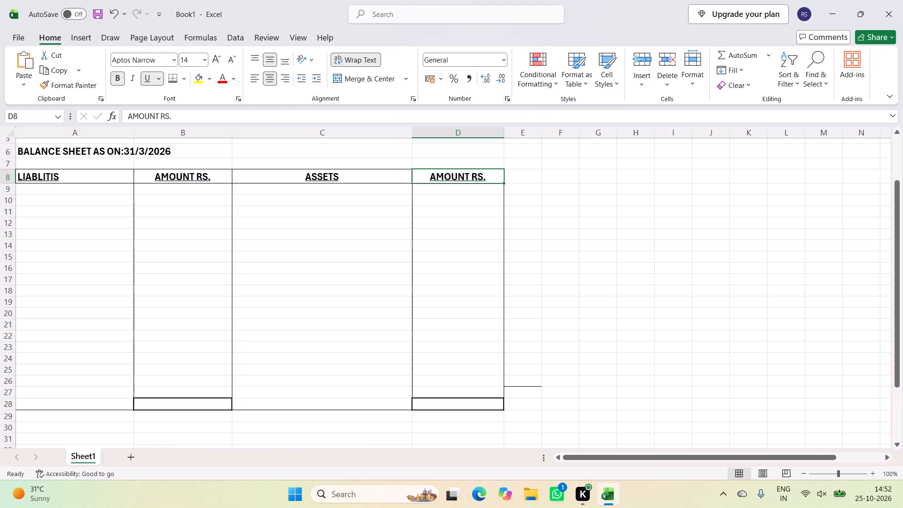
Narrow columns D and B so they fit more closely around their AMOUNT RS. headings.
{"action": "left_click_drag", "start_coordinate": [503, 139], "coordinate": [498, 136]}
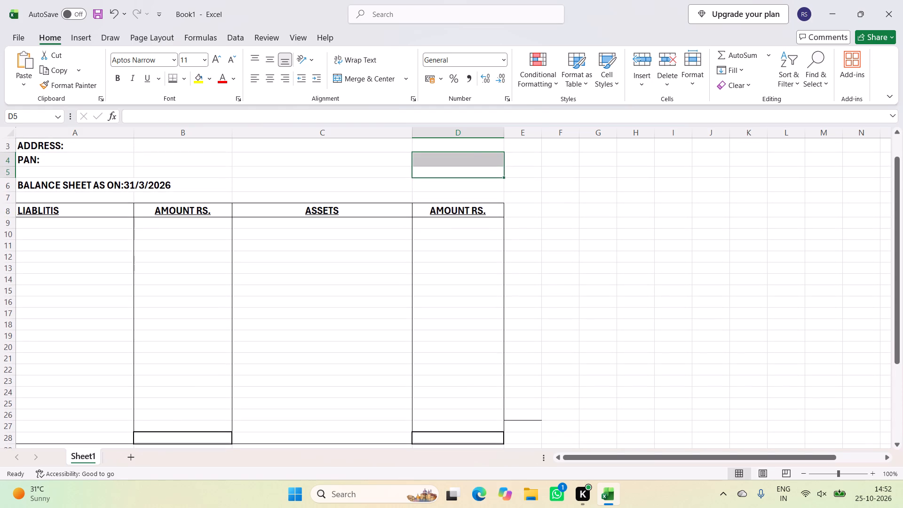
{"action": "left_click", "coordinate": [535, 163]}
{"action": "left_click_drag", "start_coordinate": [506, 133], "coordinate": [479, 133]}
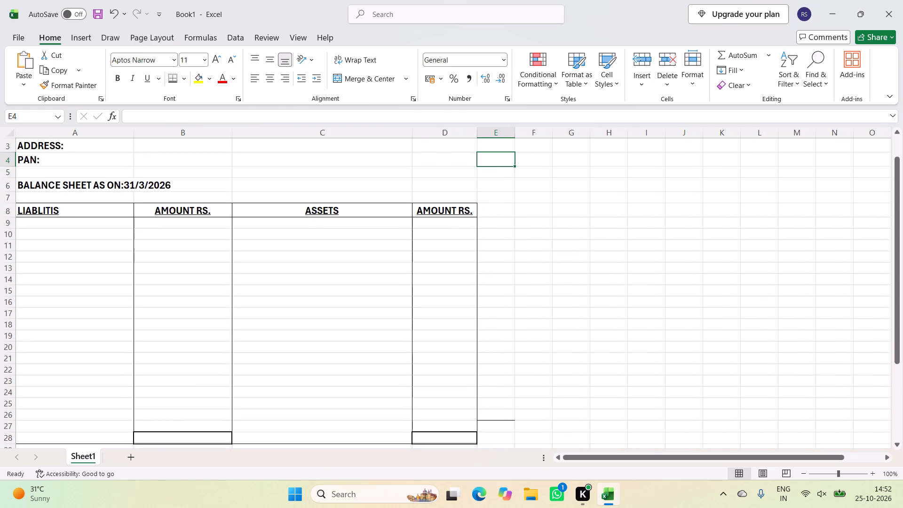
{"action": "left_click_drag", "start_coordinate": [232, 134], "coordinate": [214, 134]}
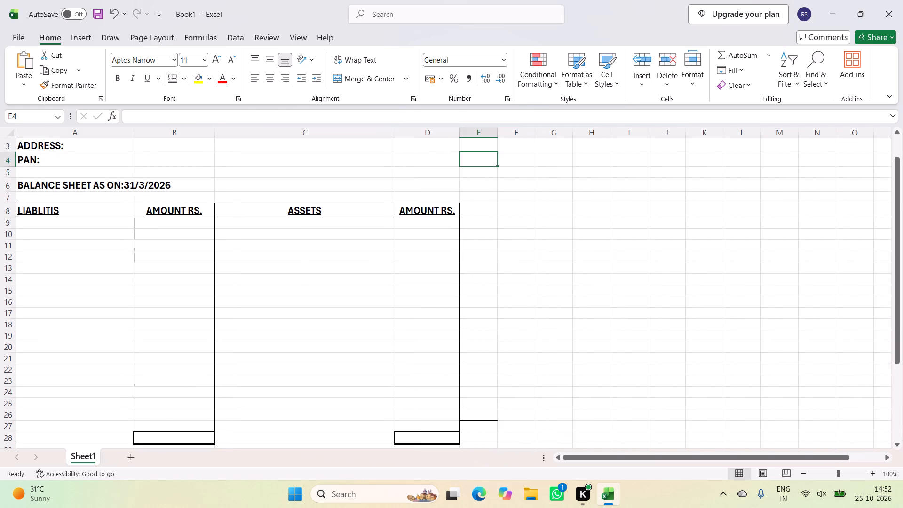
Increase the height of heading row 8 to a little more than double.
{"action": "double_click", "coordinate": [413, 212]}
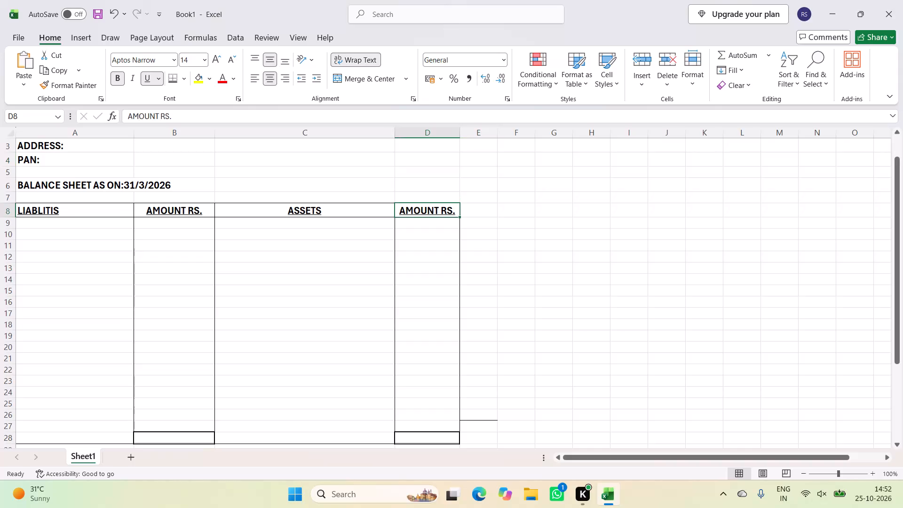
{"action": "left_click_drag", "start_coordinate": [11, 215], "coordinate": [10, 224]}
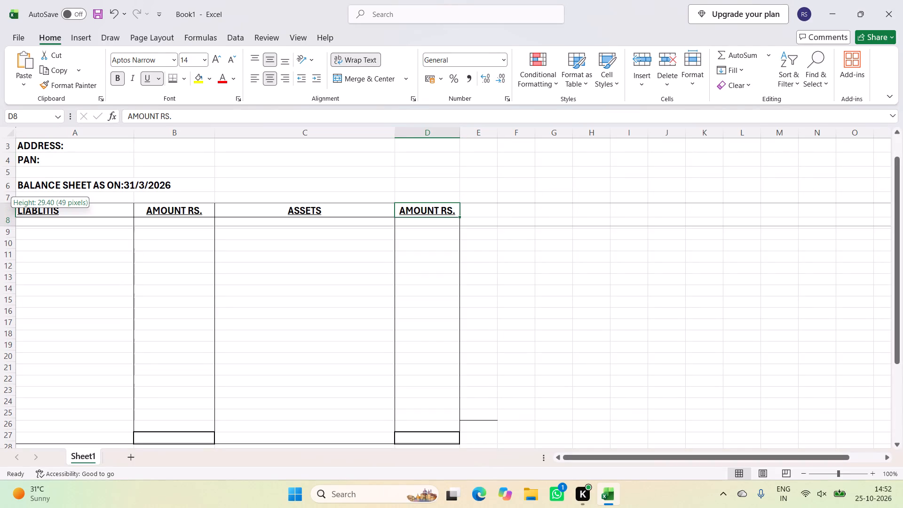
{"action": "left_click_drag", "start_coordinate": [10, 224], "coordinate": [13, 232]}
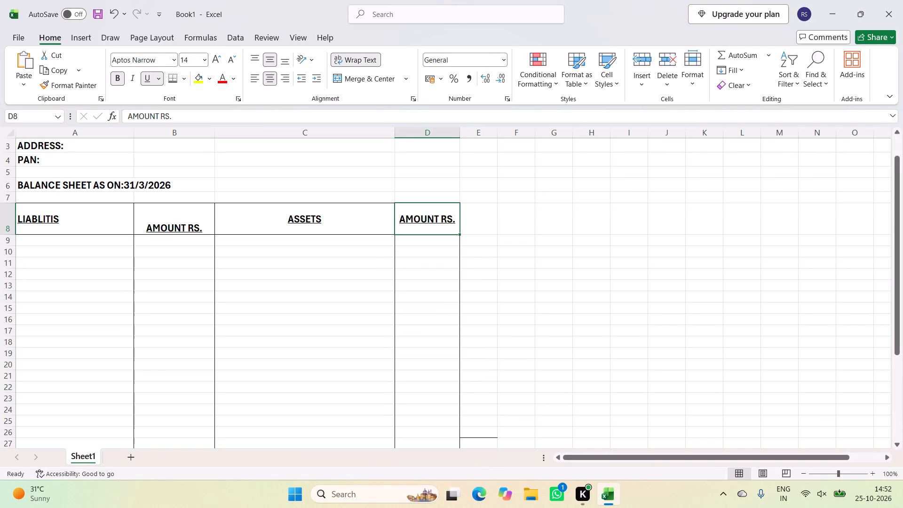
Vertically centre the AMOUNT RS. heading in cell B8.
{"action": "left_click", "coordinate": [156, 226]}
{"action": "left_click", "coordinate": [272, 57]}
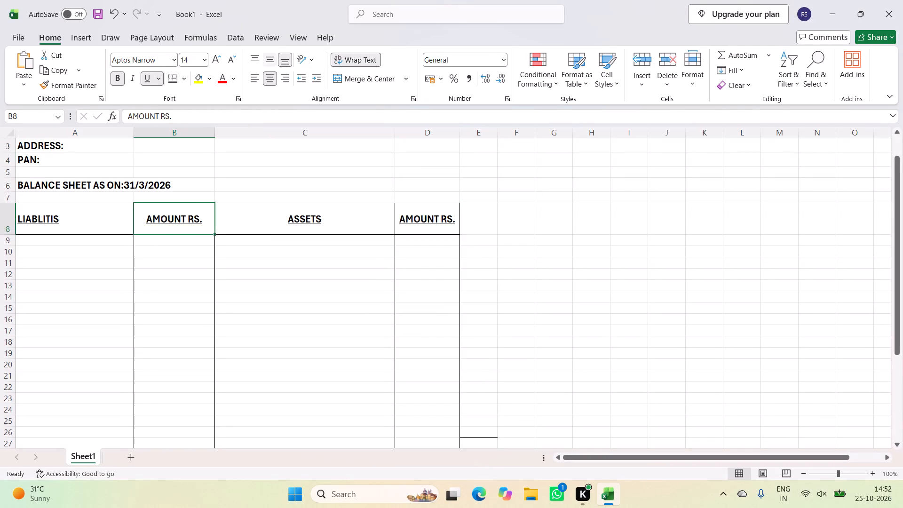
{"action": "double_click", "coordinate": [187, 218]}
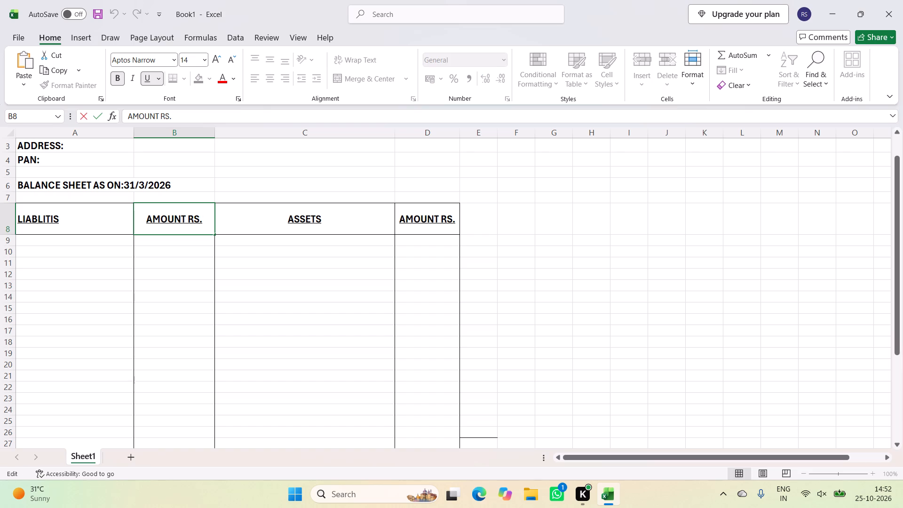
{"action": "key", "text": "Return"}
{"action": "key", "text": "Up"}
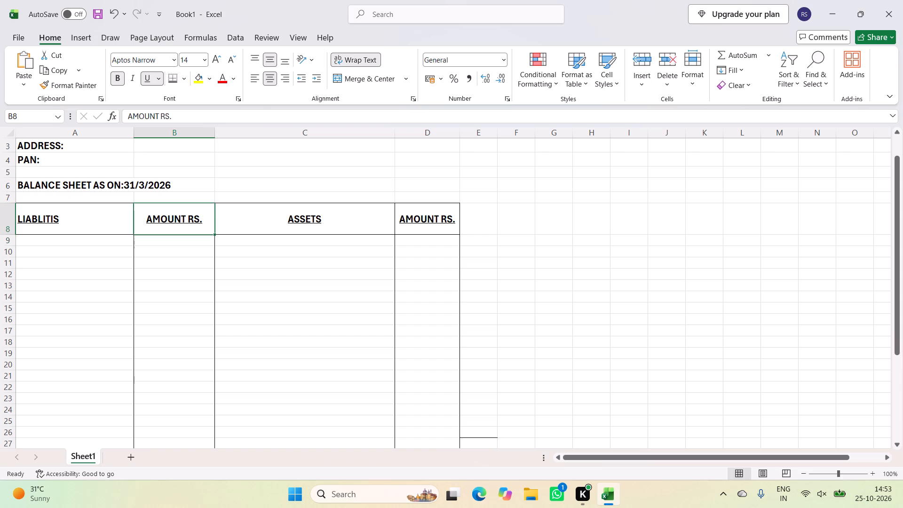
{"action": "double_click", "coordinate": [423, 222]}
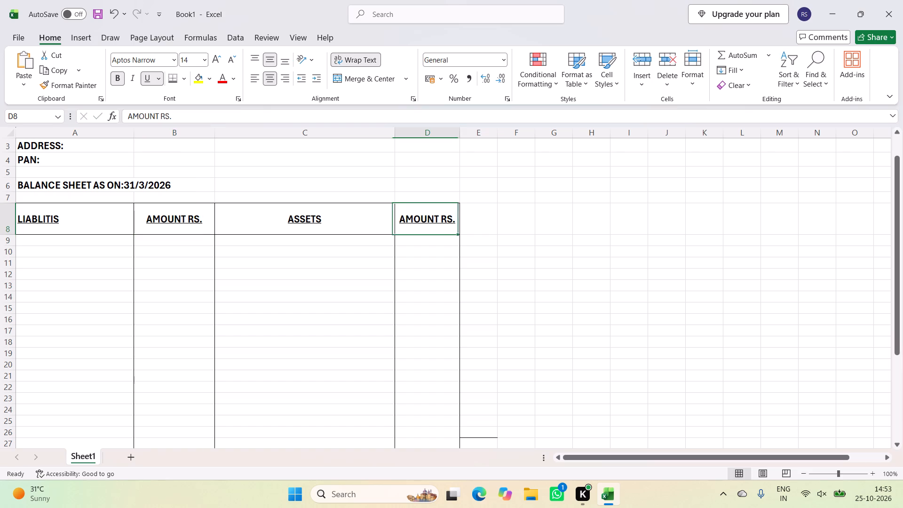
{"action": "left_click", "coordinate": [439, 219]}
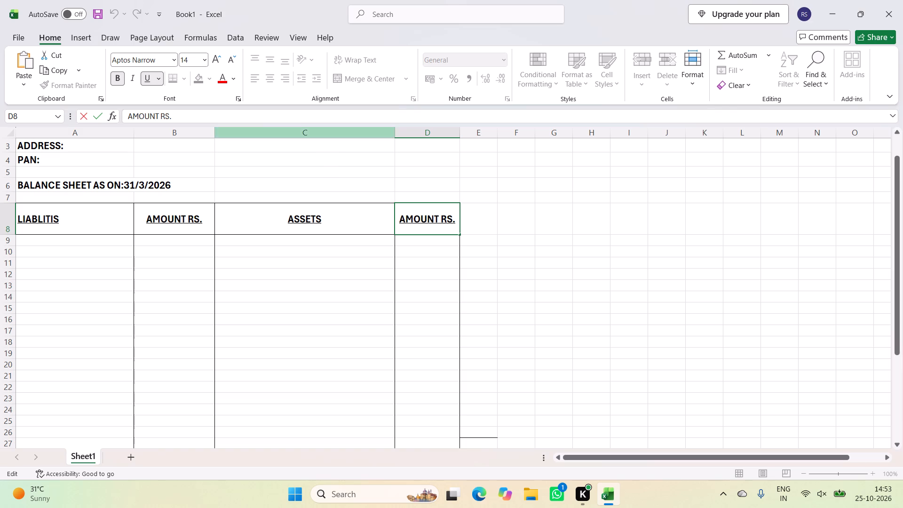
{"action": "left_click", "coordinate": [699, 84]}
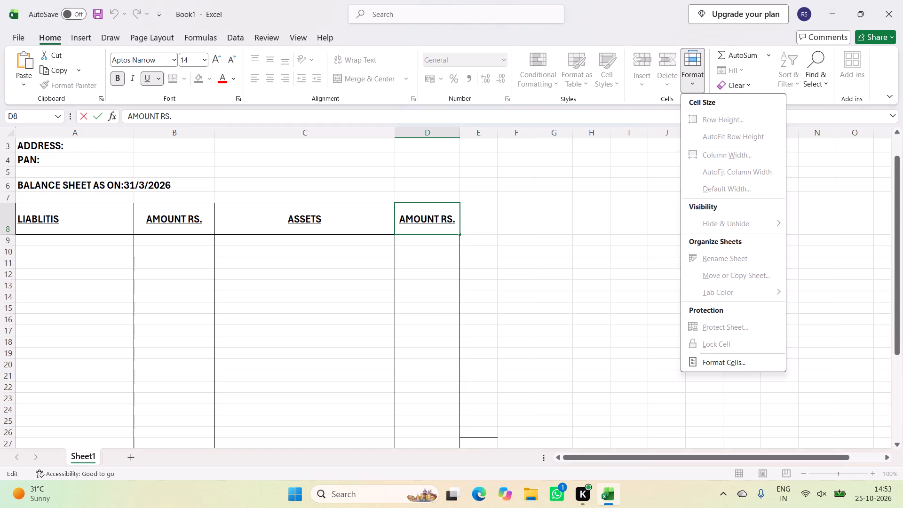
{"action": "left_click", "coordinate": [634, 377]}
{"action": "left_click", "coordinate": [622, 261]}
Examine the balance sheet layout from the personal detail labels down to the bottom of the table.
{"action": "scroll", "coordinate": [612, 286], "scroll_direction": "down", "scroll_amount": 1}
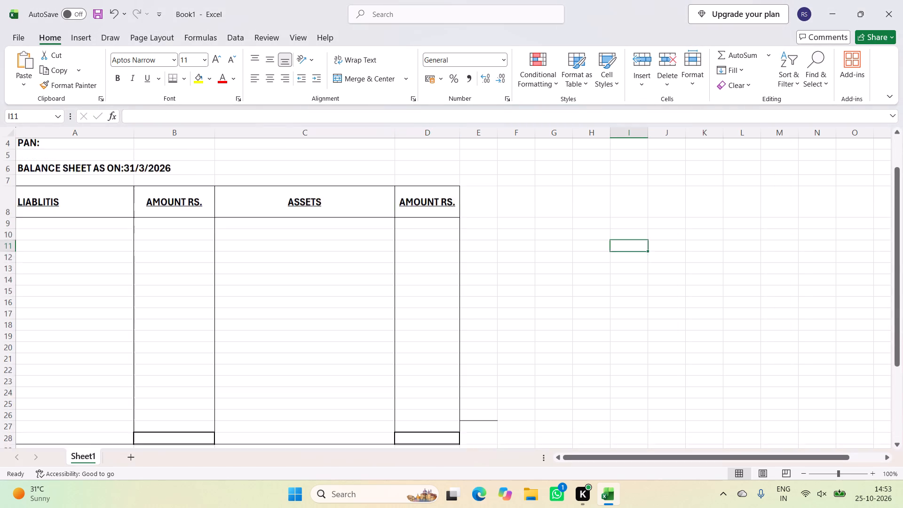
{"action": "scroll", "coordinate": [612, 286], "scroll_direction": "down", "scroll_amount": 3}
{"action": "scroll", "coordinate": [612, 300], "scroll_direction": "up", "scroll_amount": 2}
{"action": "scroll", "coordinate": [547, 361], "scroll_direction": "up", "scroll_amount": 3}
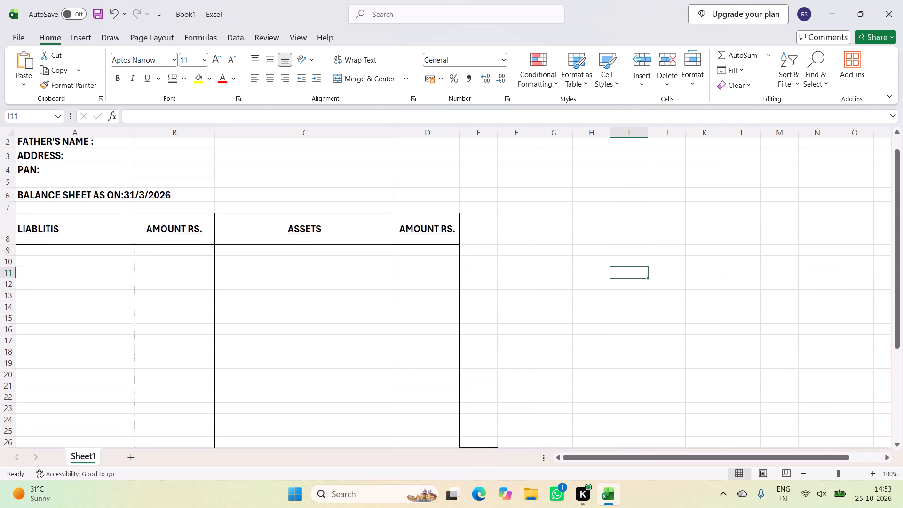
{"action": "scroll", "coordinate": [565, 294], "scroll_direction": "up", "scroll_amount": 2}
{"action": "scroll", "coordinate": [586, 168], "scroll_direction": "up", "scroll_amount": 3}
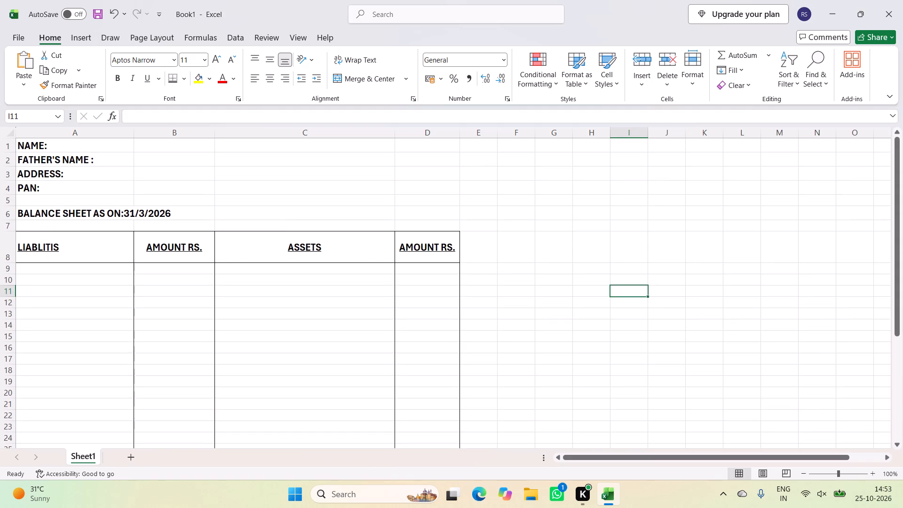
{"action": "scroll", "coordinate": [499, 308], "scroll_direction": "down", "scroll_amount": 2}
{"action": "scroll", "coordinate": [499, 308], "scroll_direction": "up", "scroll_amount": 3}
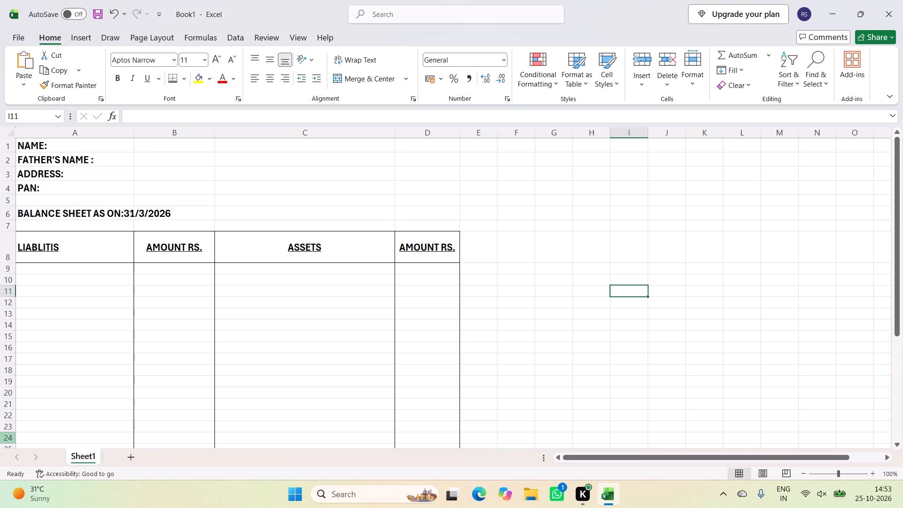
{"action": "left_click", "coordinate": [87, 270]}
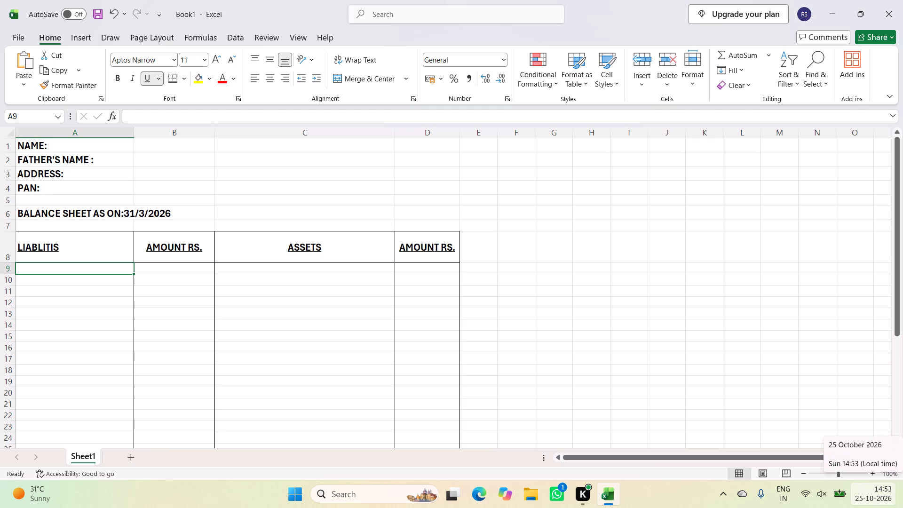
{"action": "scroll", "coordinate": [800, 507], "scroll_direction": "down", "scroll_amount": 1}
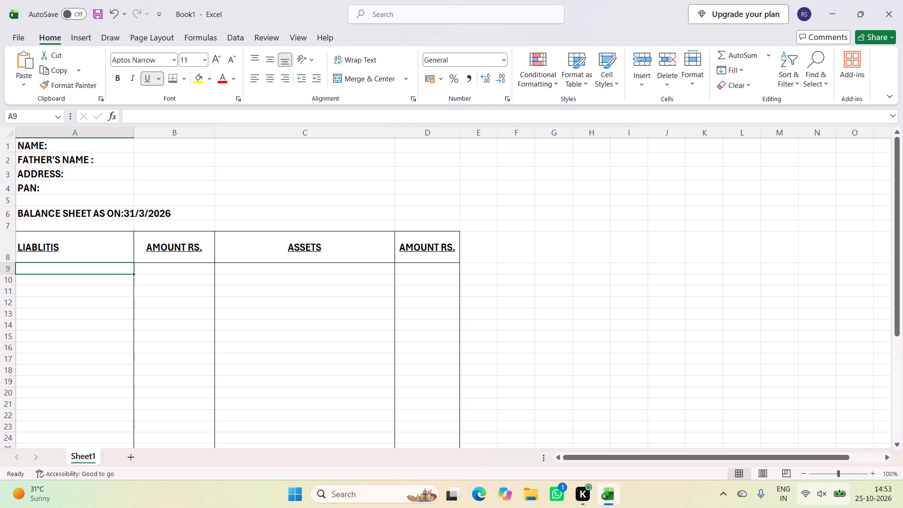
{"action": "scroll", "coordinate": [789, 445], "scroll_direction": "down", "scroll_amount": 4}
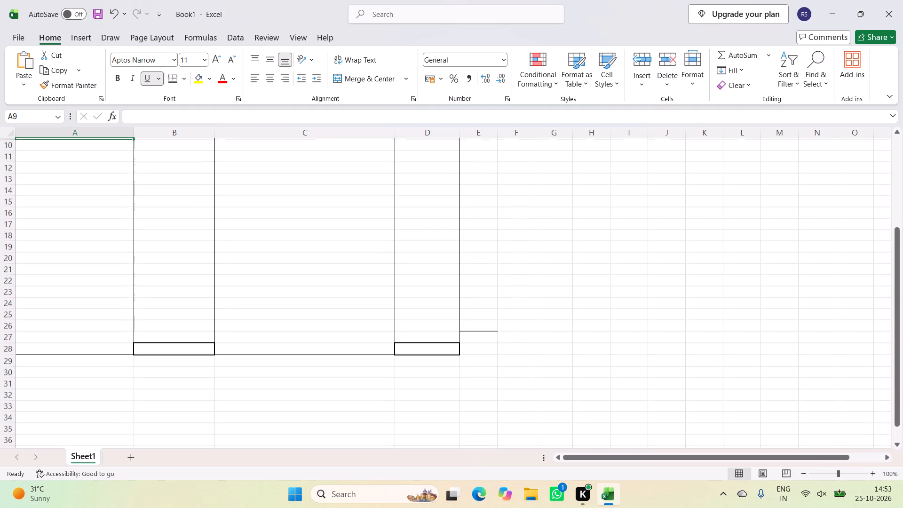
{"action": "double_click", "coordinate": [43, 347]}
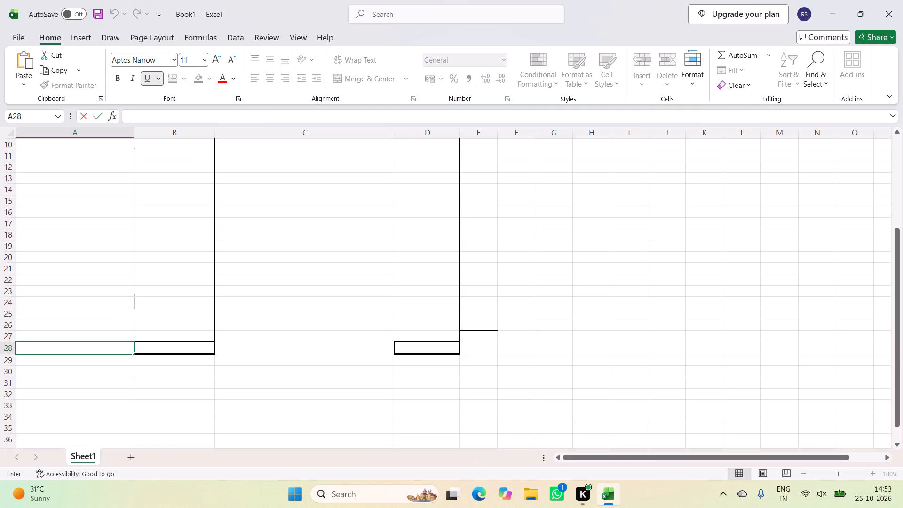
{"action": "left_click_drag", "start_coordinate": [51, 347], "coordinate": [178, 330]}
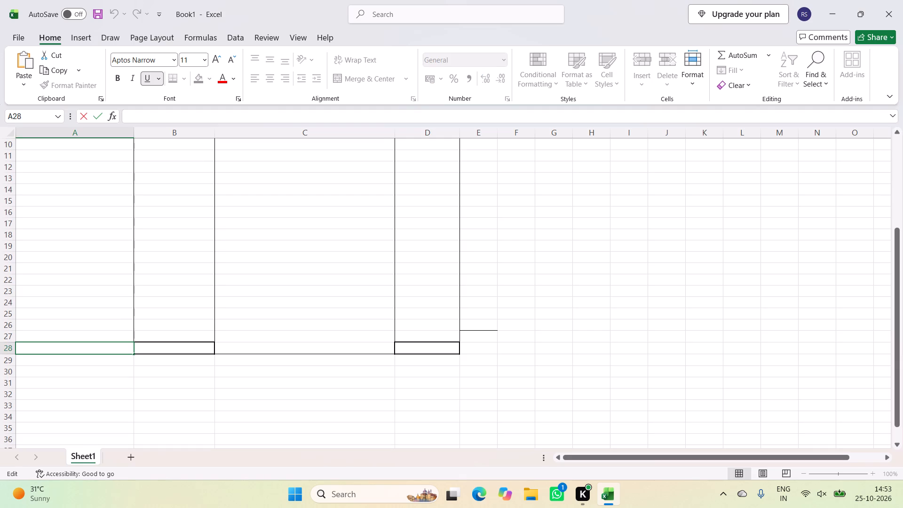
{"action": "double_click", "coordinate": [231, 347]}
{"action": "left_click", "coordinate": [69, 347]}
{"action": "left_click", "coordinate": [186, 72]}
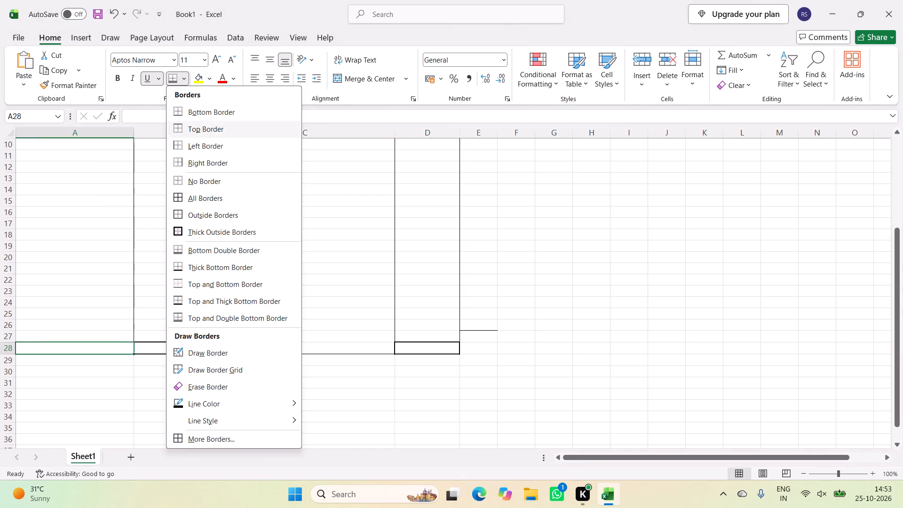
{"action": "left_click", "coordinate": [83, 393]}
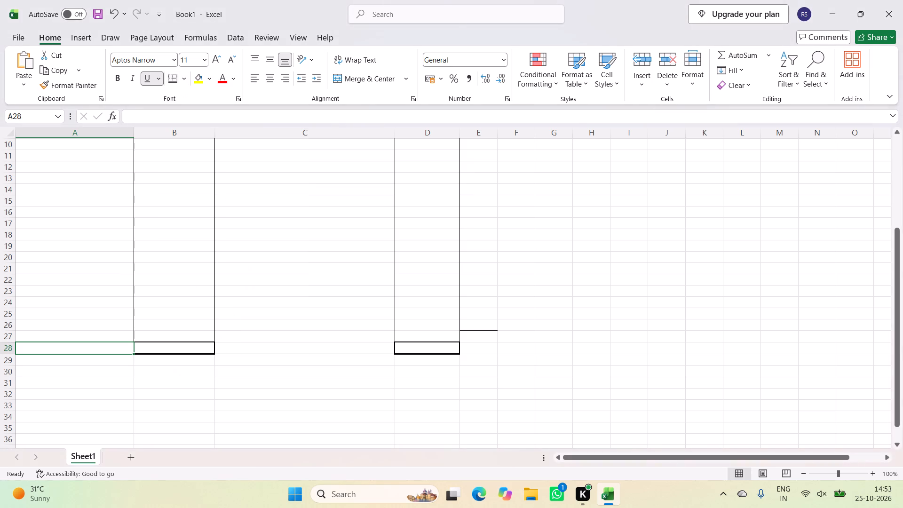
Apply a bottom border and a top border across the table's last row, A28:D28.
{"action": "left_click_drag", "start_coordinate": [17, 346], "coordinate": [322, 340]}
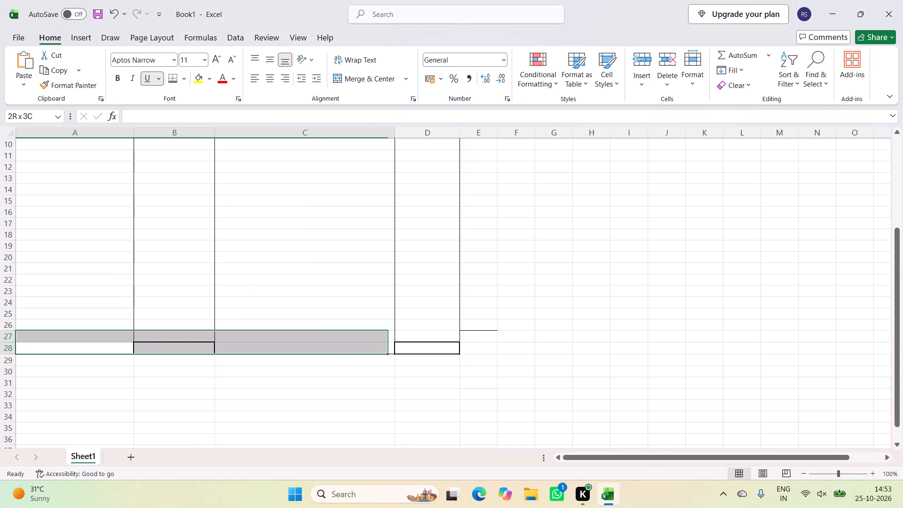
{"action": "left_click_drag", "start_coordinate": [322, 340], "coordinate": [424, 349]}
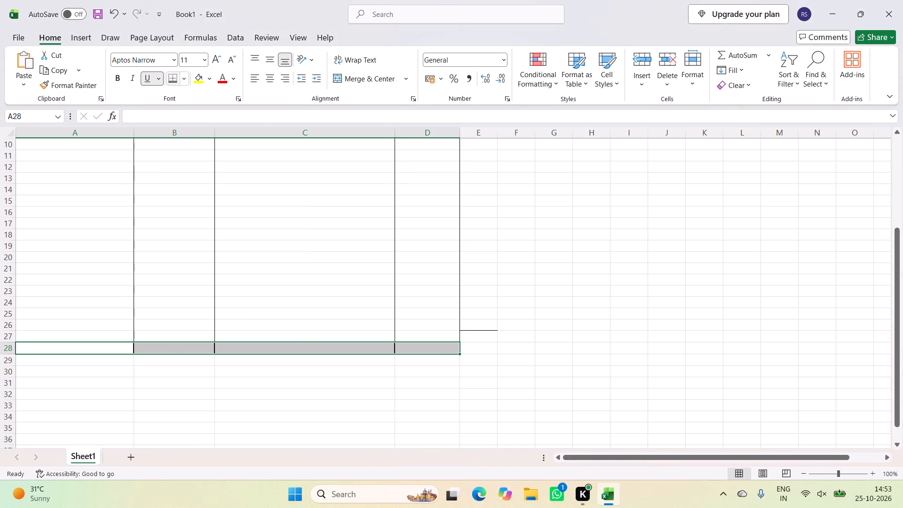
{"action": "left_click", "coordinate": [186, 78]}
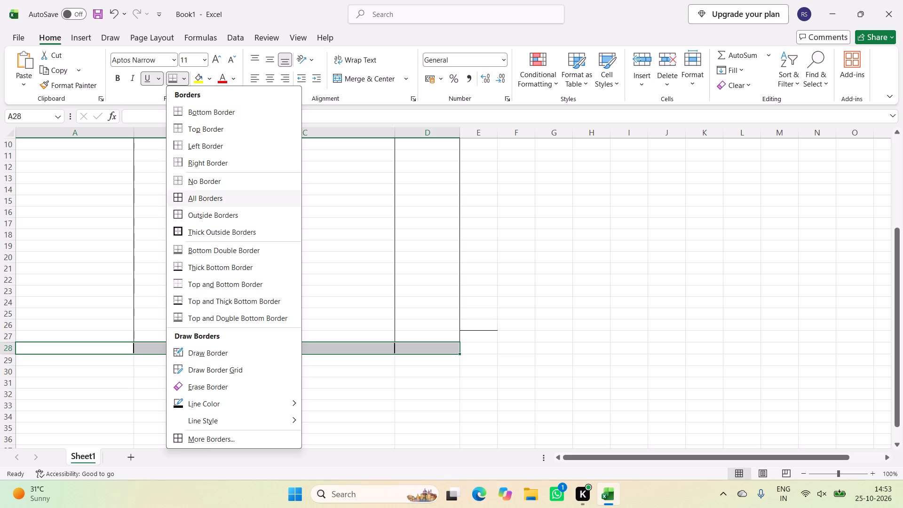
{"action": "left_click", "coordinate": [200, 113]}
{"action": "left_click", "coordinate": [380, 402]}
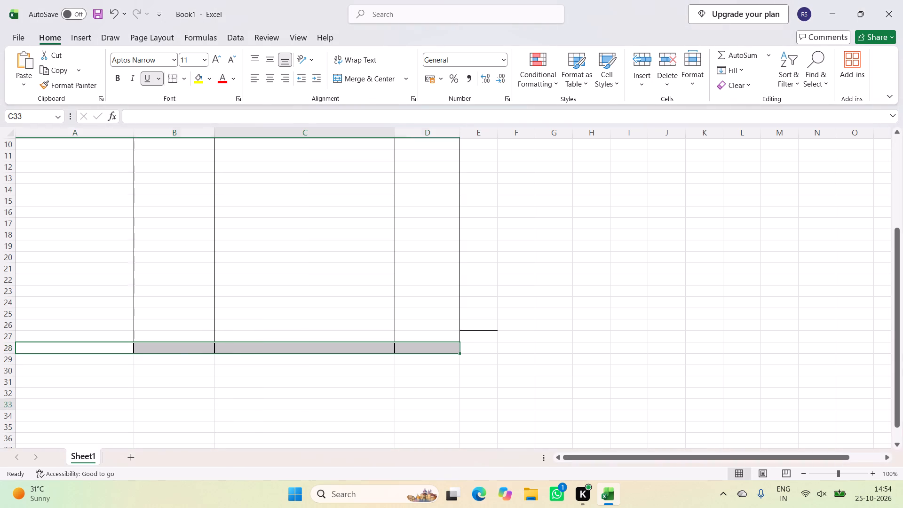
{"action": "left_click_drag", "start_coordinate": [20, 345], "coordinate": [428, 348]}
{"action": "left_click", "coordinate": [184, 78]}
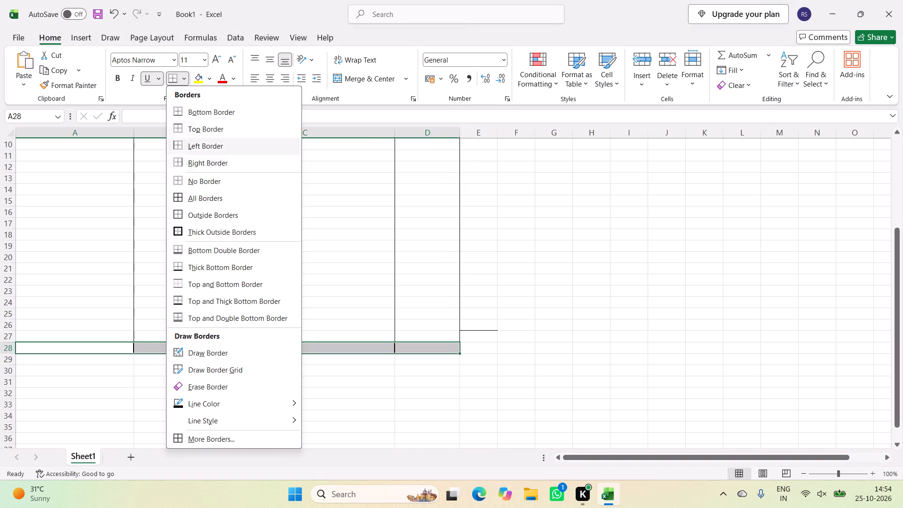
{"action": "left_click", "coordinate": [218, 130]}
{"action": "left_click", "coordinate": [250, 390]}
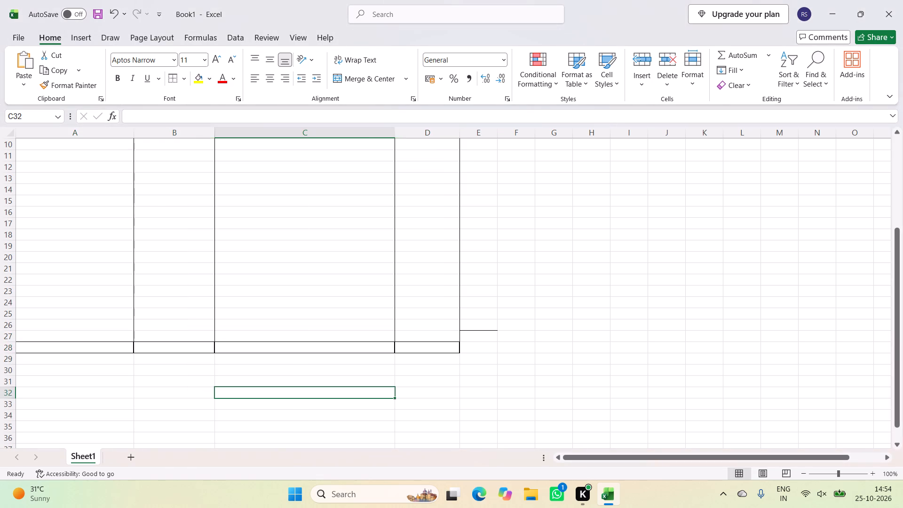
Enter the label TOTAL RS:- in cell A28, the liabilities side of the table's last row.
{"action": "triple_click", "coordinate": [76, 348]}
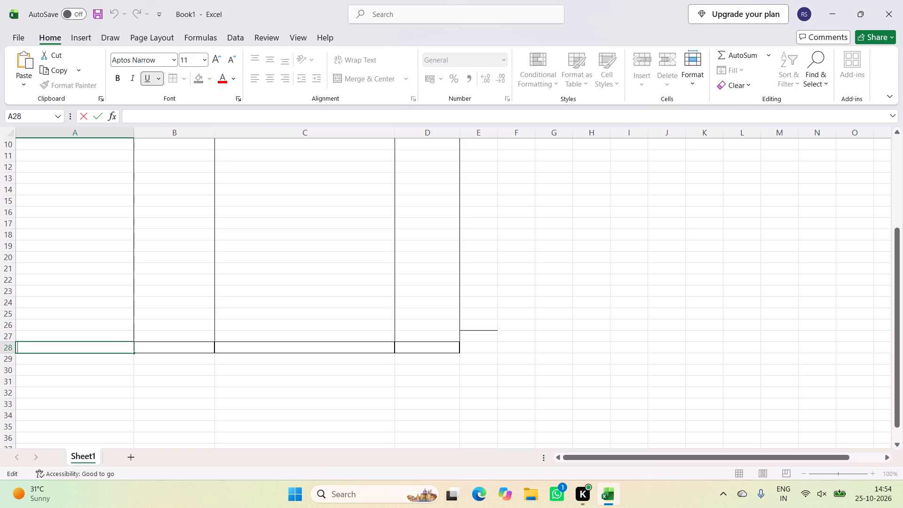
{"action": "type", "text": "TOTAL"}
{"action": "key", "text": "space"}
{"action": "type", "text": "RS:"}
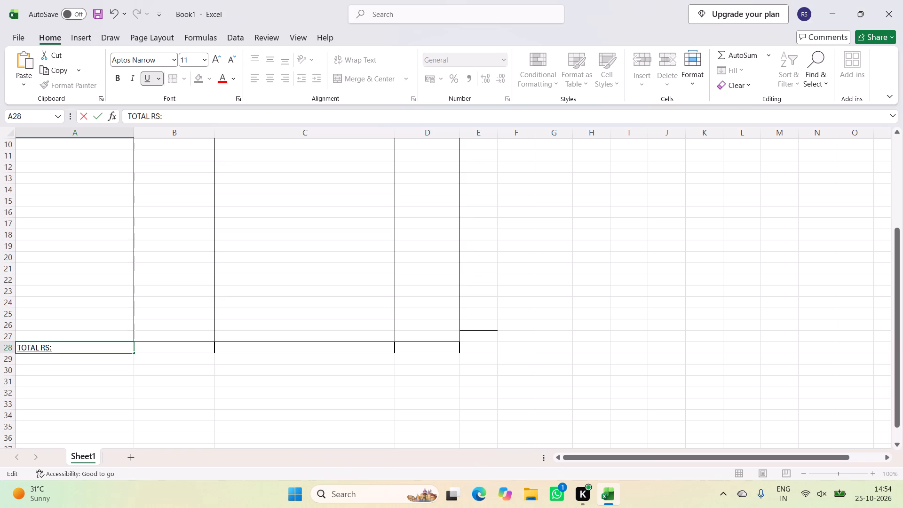
{"action": "key", "text": "minus"}
{"action": "key", "text": "Right"}
{"action": "key", "text": "Right"}
{"action": "key", "text": "Right"}
{"action": "key", "text": "Return"}
Enter the label TOTAL RS:- in cell C28, the assets side of the table's last row.
{"action": "key", "text": "Right"}
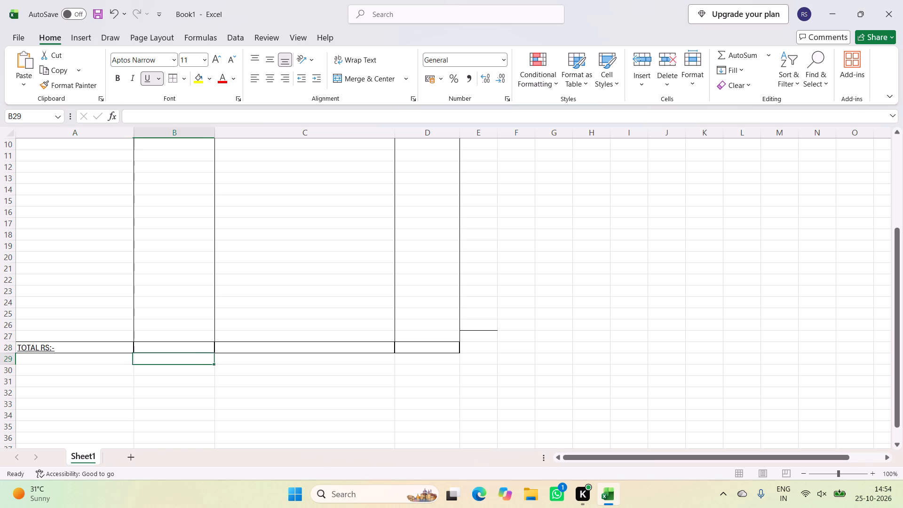
{"action": "key", "text": "Right"}
{"action": "key", "text": "Up"}
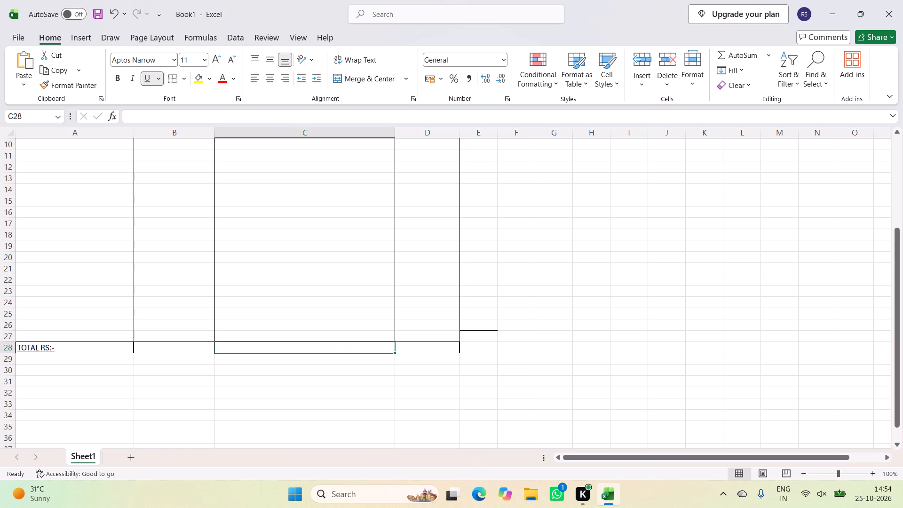
{"action": "type", "text": "TOTAL"}
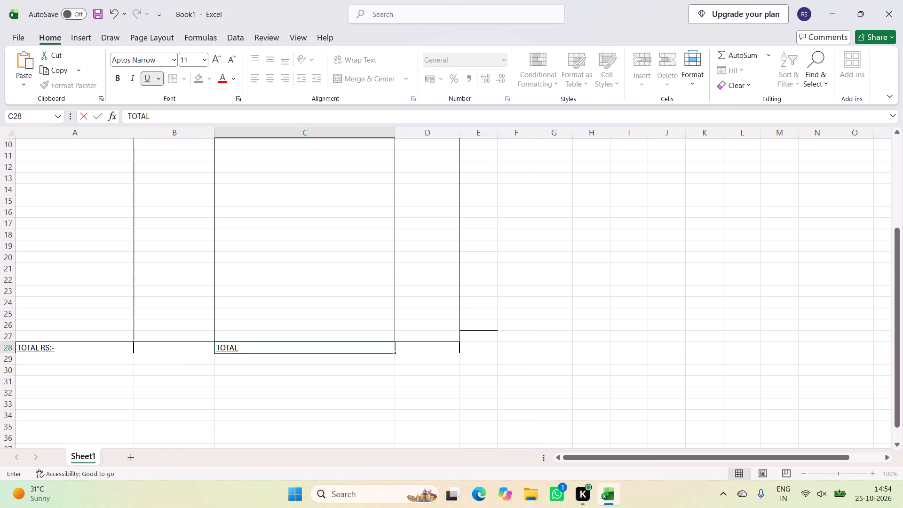
{"action": "key", "text": "space"}
{"action": "type", "text": "N"}
{"action": "key", "text": "BackSpace"}
{"action": "key", "text": "space"}
{"action": "type", "text": "RA"}
{"action": "key", "text": "BackSpace"}
{"action": "key", "text": "s"}
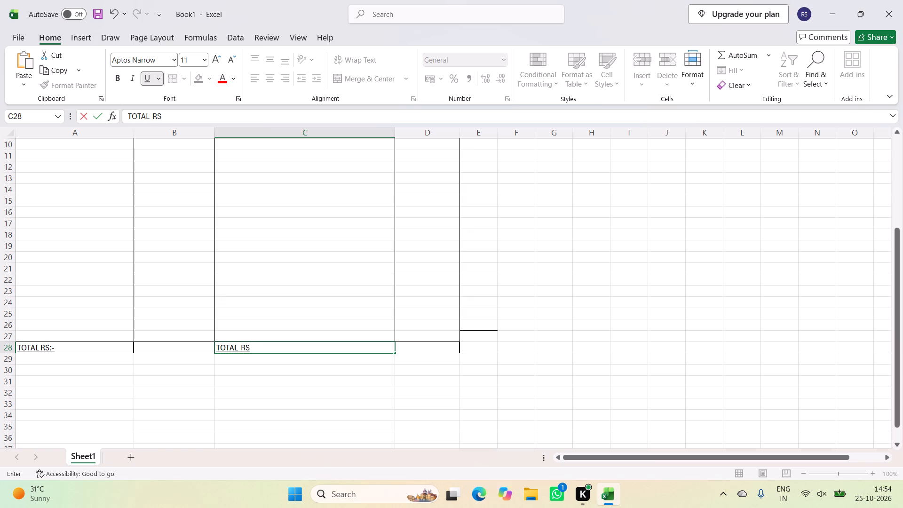
{"action": "key", "text": "shift+colon"}
{"action": "key", "text": "minus"}
{"action": "key", "text": "shift+Left"}
{"action": "key", "text": "Right"}
{"action": "key", "text": "Left"}
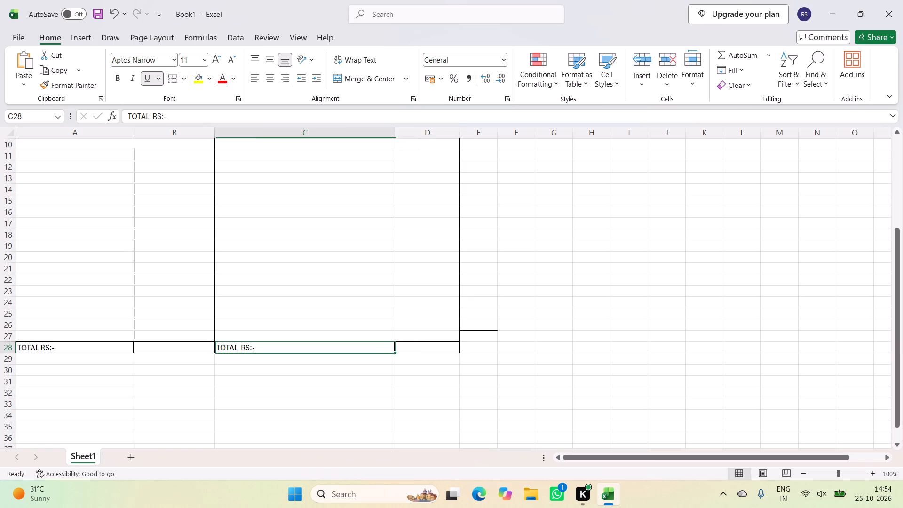
Remove the underline from the TOTAL RS:- label in cell C28.
{"action": "left_click", "coordinate": [295, 377], "text": "ctrl"}
{"action": "key", "text": "ctrl+Left"}
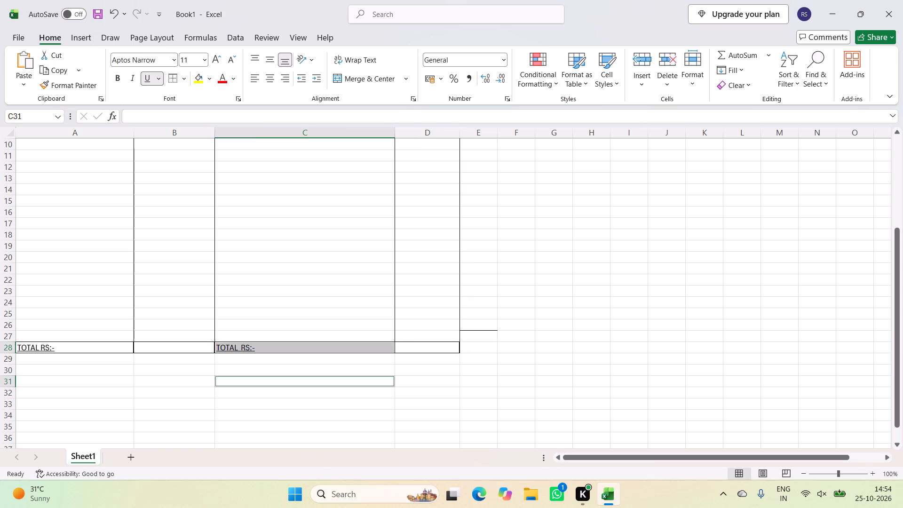
{"action": "left_click", "coordinate": [149, 79]}
{"action": "left_click", "coordinate": [249, 186]}
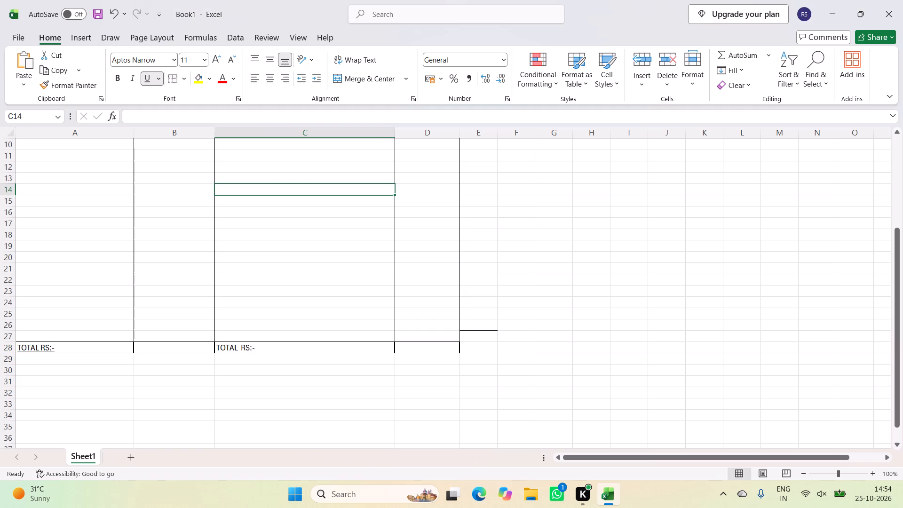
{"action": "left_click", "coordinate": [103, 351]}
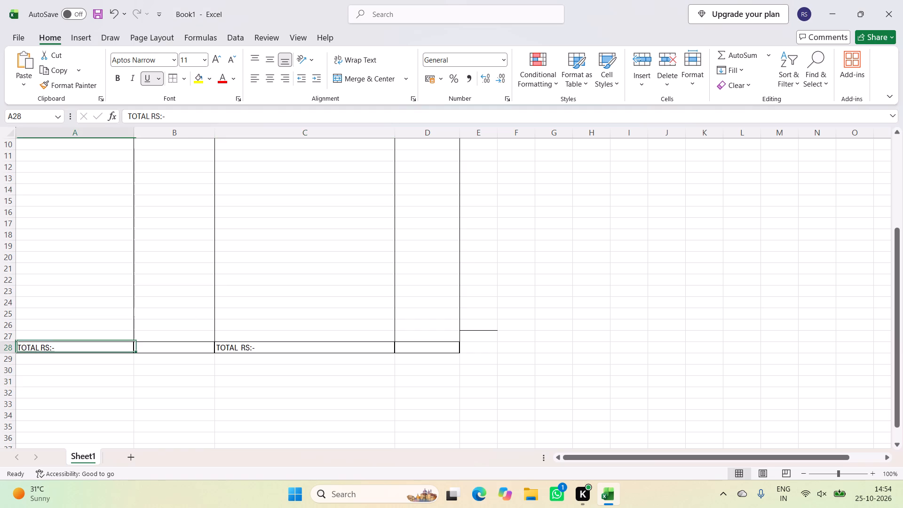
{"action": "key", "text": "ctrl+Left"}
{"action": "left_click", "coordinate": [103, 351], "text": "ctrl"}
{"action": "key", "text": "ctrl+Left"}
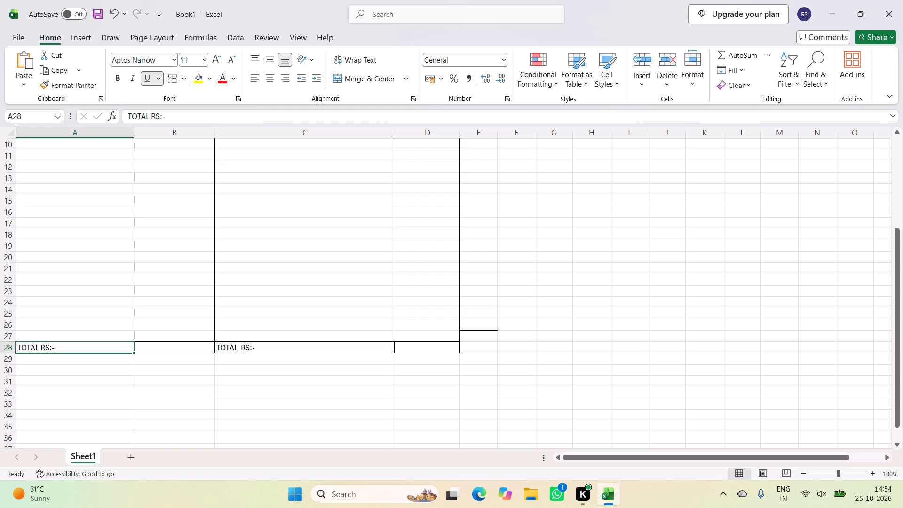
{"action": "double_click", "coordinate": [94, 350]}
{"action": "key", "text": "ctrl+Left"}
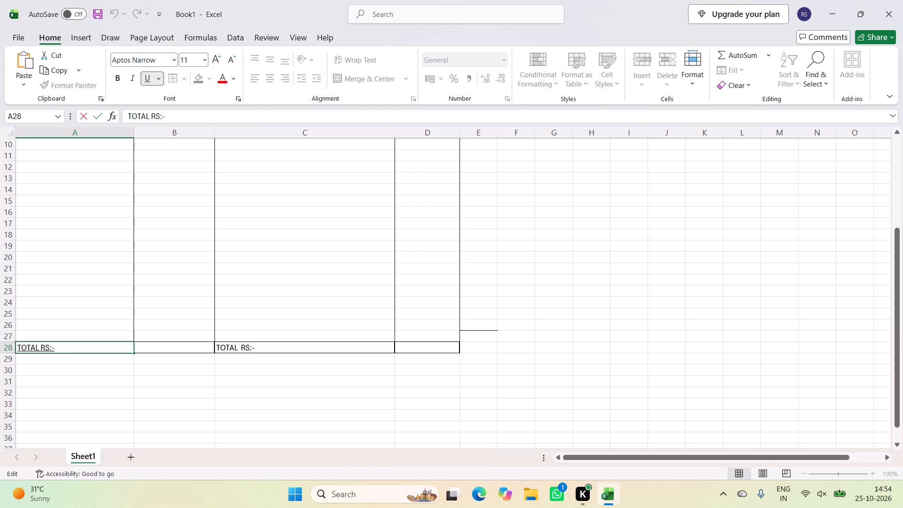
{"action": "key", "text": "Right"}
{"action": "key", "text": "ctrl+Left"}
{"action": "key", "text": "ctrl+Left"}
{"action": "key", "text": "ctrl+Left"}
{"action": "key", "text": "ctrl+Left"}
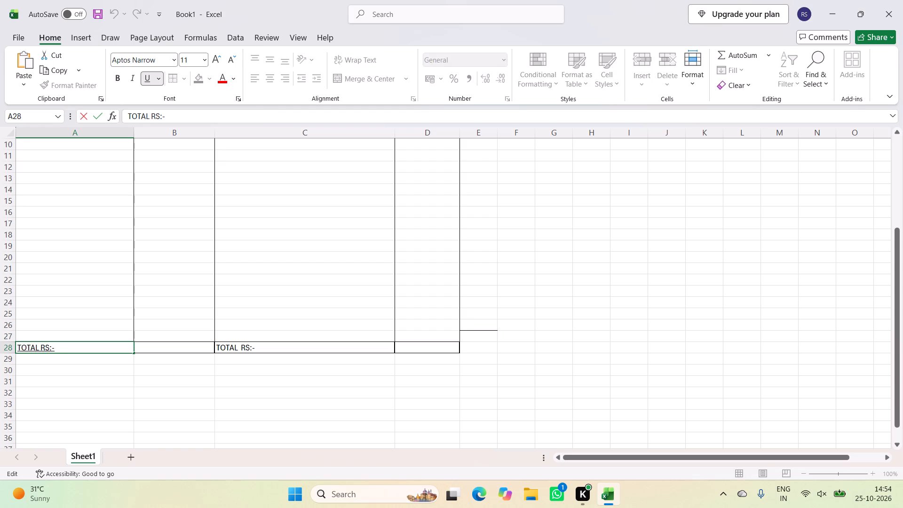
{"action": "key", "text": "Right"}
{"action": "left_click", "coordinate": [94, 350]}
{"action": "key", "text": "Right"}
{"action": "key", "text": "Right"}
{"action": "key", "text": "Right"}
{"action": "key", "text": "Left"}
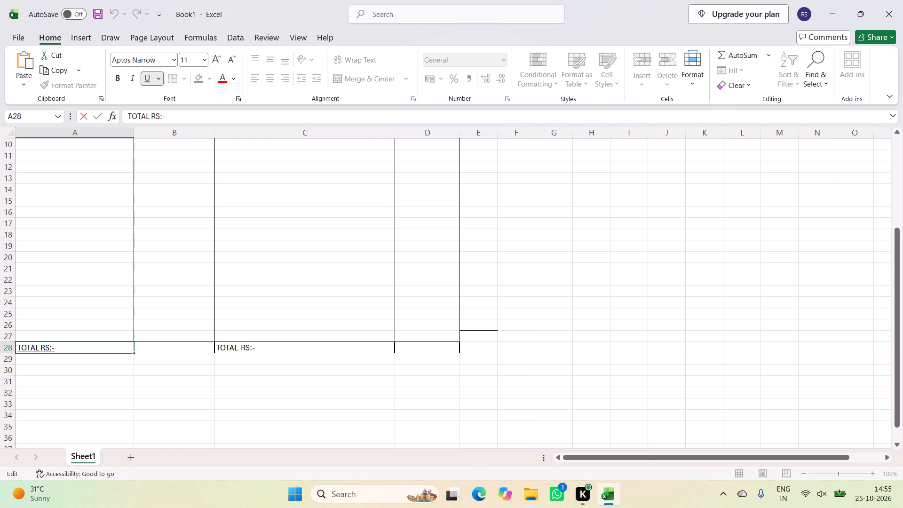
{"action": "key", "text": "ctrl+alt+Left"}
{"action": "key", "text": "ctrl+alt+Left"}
Remove the underline from the whole TOTAL RS:- text in cell A28.
{"action": "double_click", "coordinate": [94, 350]}
{"action": "key", "text": "shift+Left"}
{"action": "key", "text": "shift+Left"}
{"action": "key", "text": "shift+Left"}
{"action": "key", "text": "shift+Left"}
{"action": "key", "text": "shift+Left"}
{"action": "key", "text": "shift+Left"}
{"action": "key", "text": "shift+Left"}
{"action": "key", "text": "shift+Left"}
{"action": "key", "text": "shift+Left"}
{"action": "key", "text": "shift+Left"}
{"action": "key", "text": "shift+Left"}
{"action": "scroll", "coordinate": [85, 259], "scroll_direction": "down", "scroll_amount": 1}
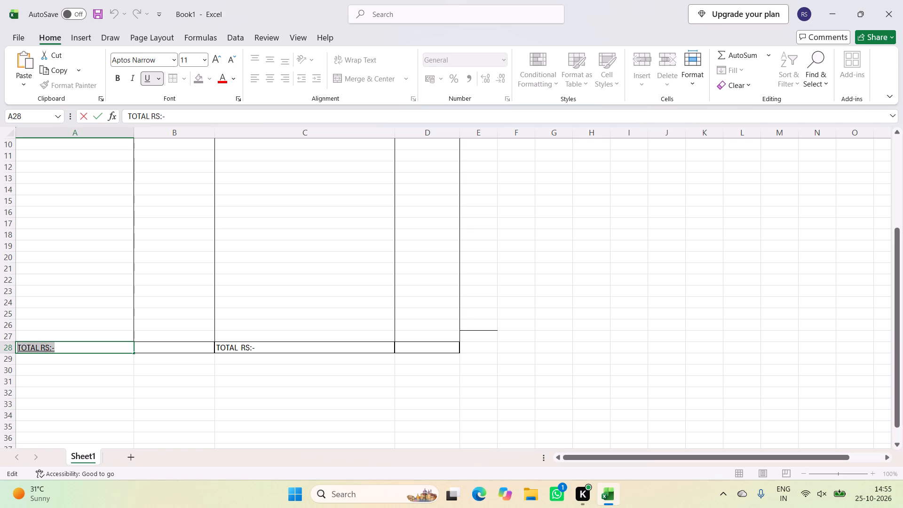
{"action": "scroll", "coordinate": [78, 232], "scroll_direction": "down", "scroll_amount": 1}
{"action": "left_click", "coordinate": [154, 79]}
{"action": "left_click", "coordinate": [173, 201]}
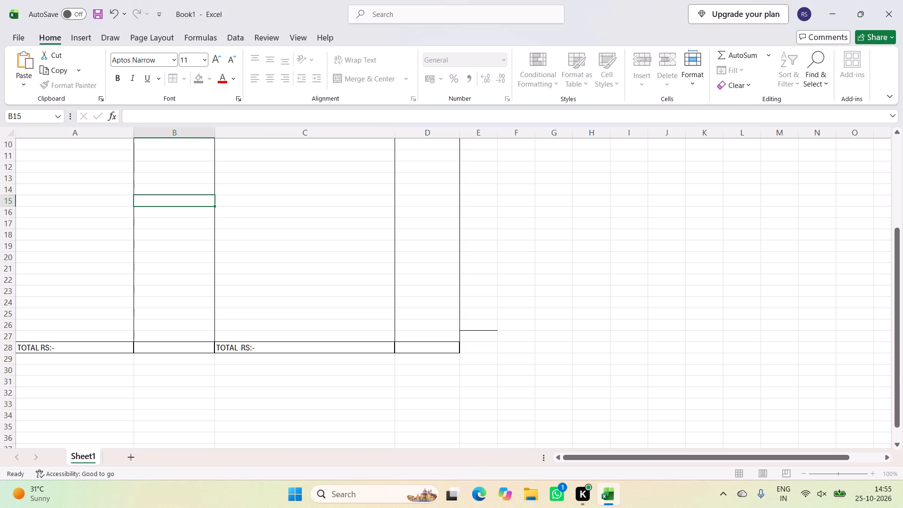
Examine the balance sheet layout from the title and column headings down to the total row.
{"action": "scroll", "coordinate": [466, 381], "scroll_direction": "down", "scroll_amount": 3}
{"action": "scroll", "coordinate": [466, 381], "scroll_direction": "up", "scroll_amount": 5}
{"action": "scroll", "coordinate": [466, 381], "scroll_direction": "down", "scroll_amount": 4}
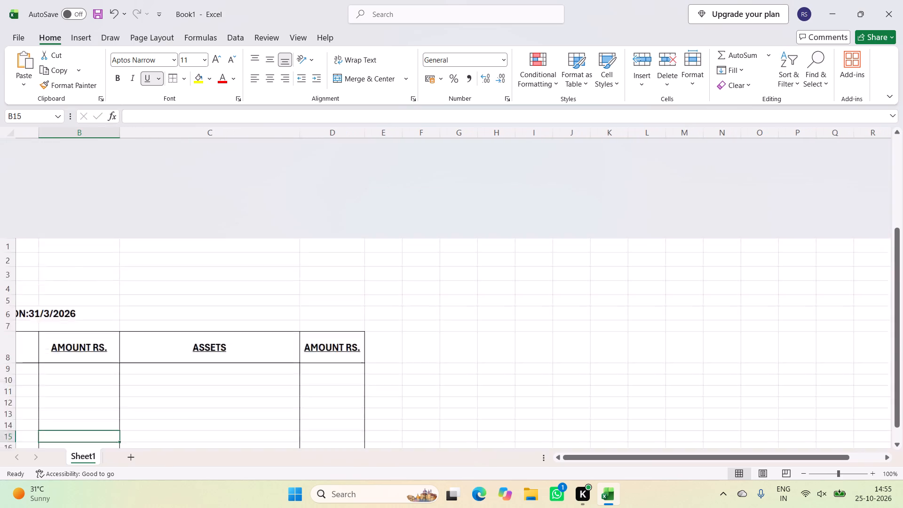
{"action": "scroll", "coordinate": [466, 381], "scroll_direction": "right", "scroll_amount": 1}
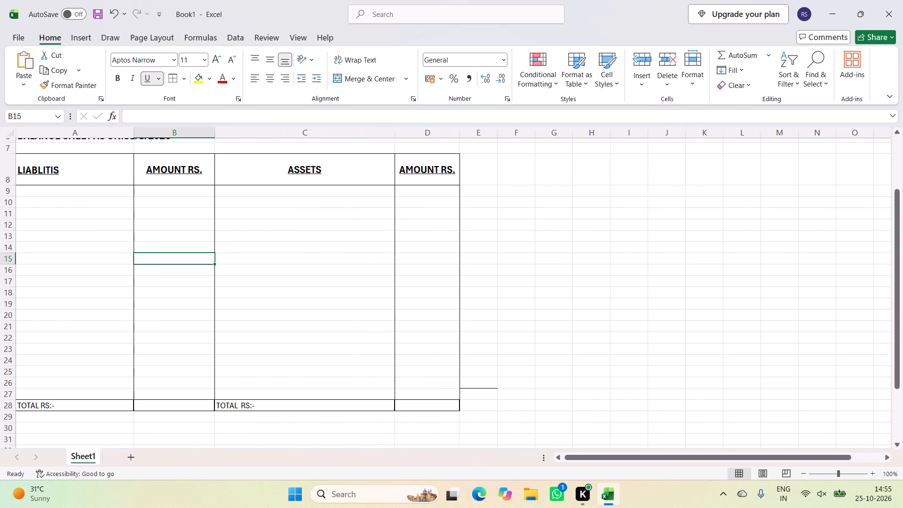
{"action": "scroll", "coordinate": [466, 381], "scroll_direction": "down", "scroll_amount": 1}
{"action": "scroll", "coordinate": [466, 381], "scroll_direction": "up", "scroll_amount": 2}
{"action": "scroll", "coordinate": [466, 381], "scroll_direction": "down", "scroll_amount": 1}
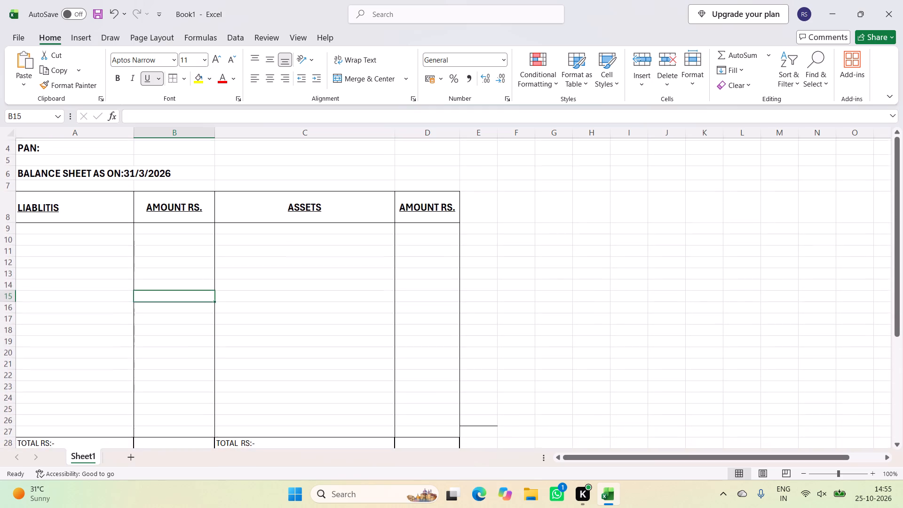
{"action": "scroll", "coordinate": [466, 381], "scroll_direction": "down", "scroll_amount": 1}
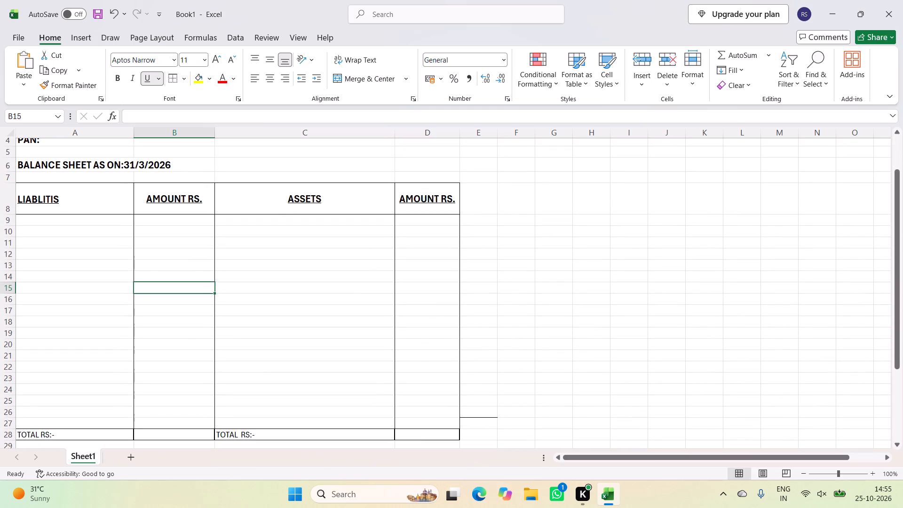
Enter the assessment year A.Y.2025-26 in cell D6, on the same row as the balance sheet title.
{"action": "left_click", "coordinate": [349, 166]}
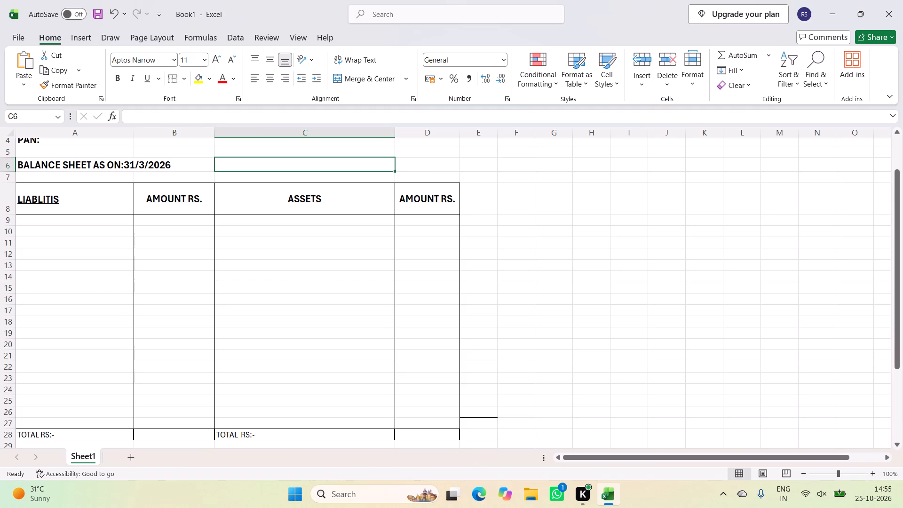
{"action": "left_click", "coordinate": [404, 161]}
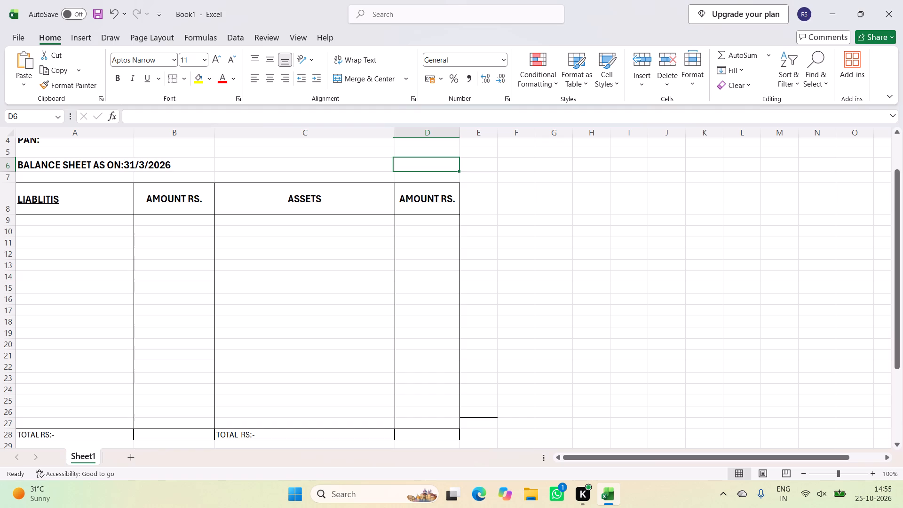
{"action": "type", "text": "A.Y."}
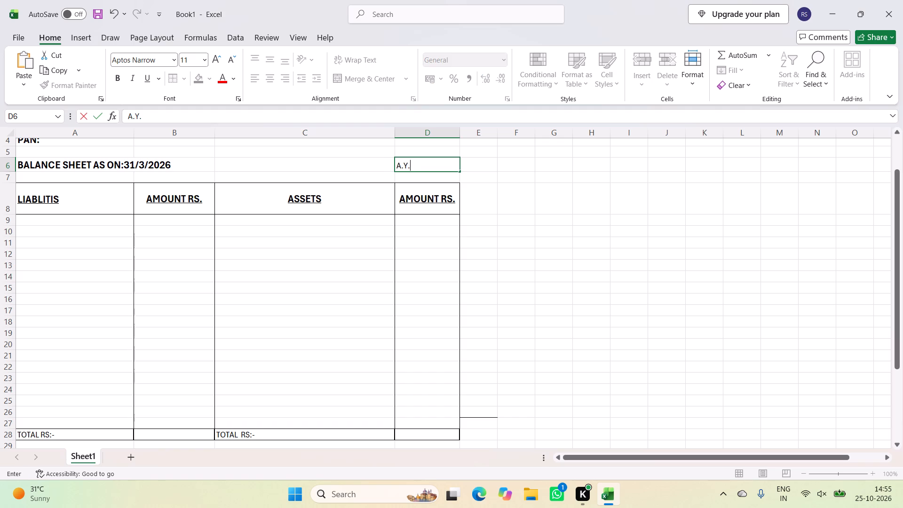
{"action": "type", "text": "2025"}
{"action": "type", "text": "-26"}
{"action": "key", "text": "Return"}
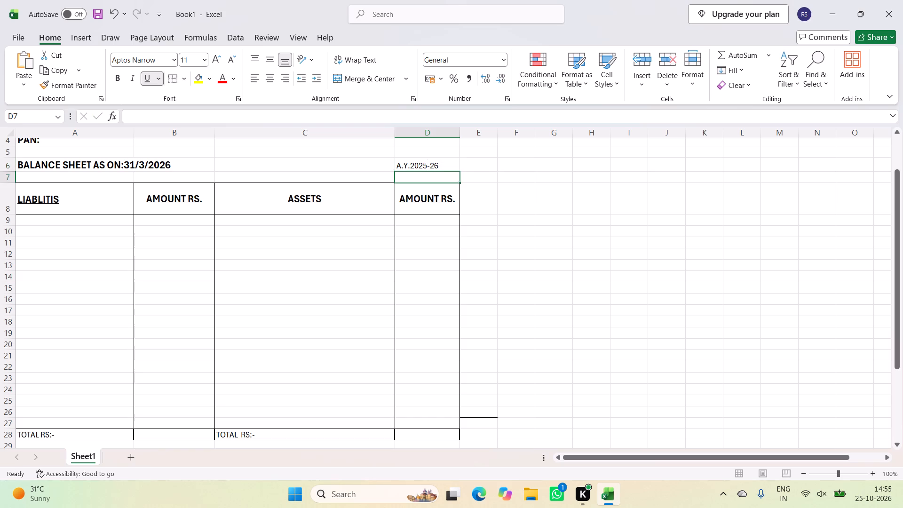
{"action": "key", "text": "Up"}
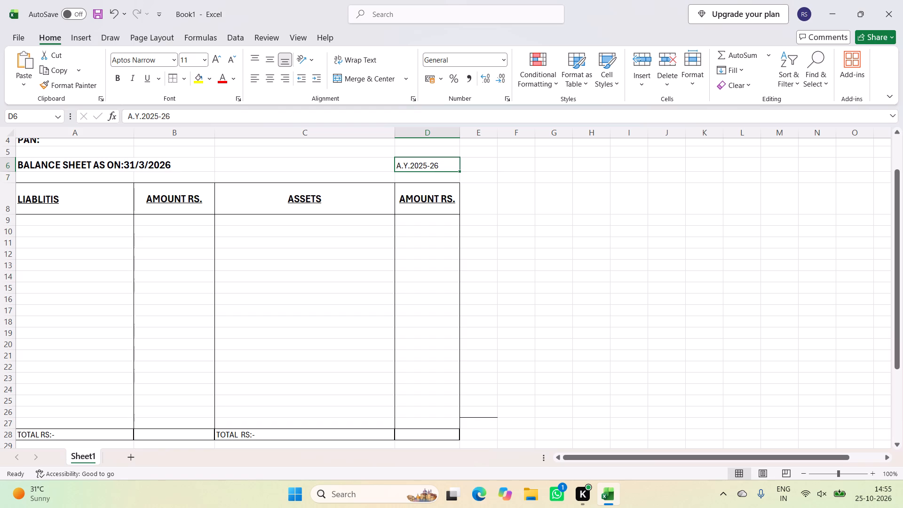
Make the whole assessment year text A.Y.2025-26 in cell D6 bold.
{"action": "key", "text": "shift+Left"}
{"action": "triple_click", "coordinate": [420, 164]}
{"action": "left_click", "coordinate": [420, 164]}
{"action": "left_click_drag", "start_coordinate": [420, 164], "coordinate": [444, 162]}
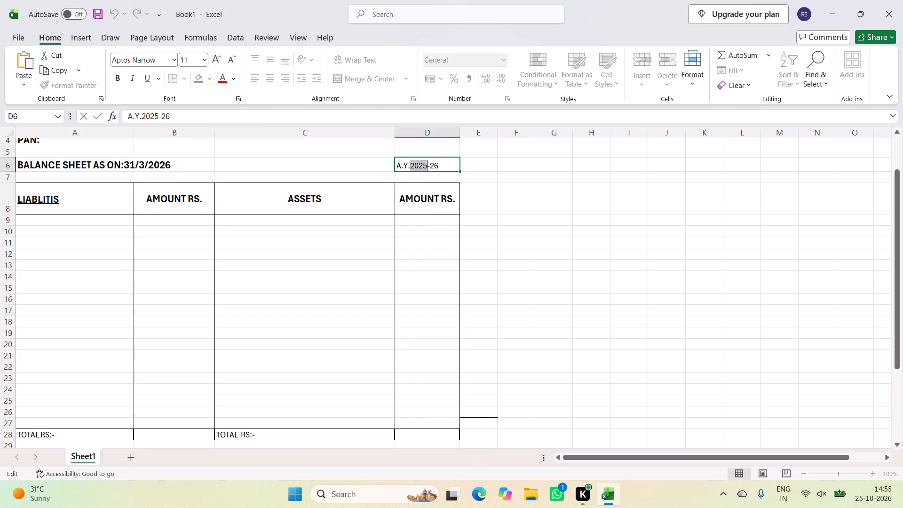
{"action": "left_click_drag", "start_coordinate": [444, 162], "coordinate": [303, 120]}
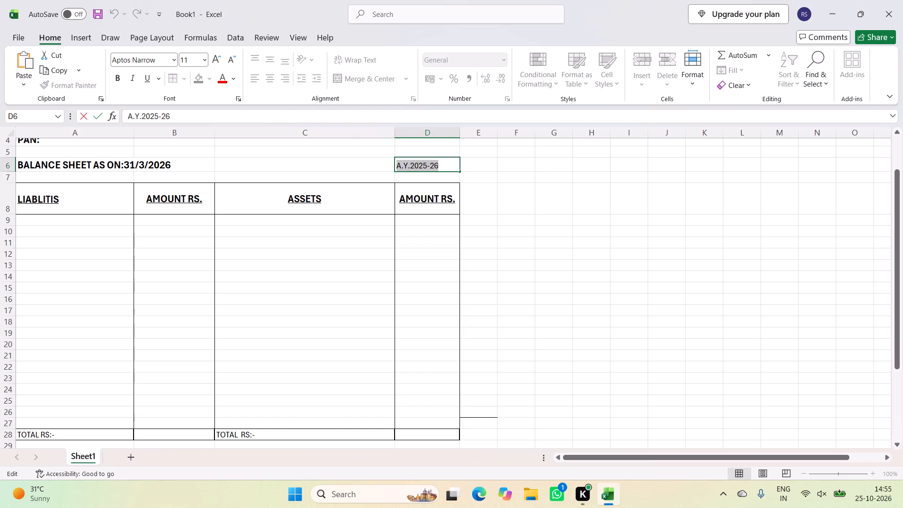
{"action": "left_click", "coordinate": [115, 76]}
{"action": "left_click", "coordinate": [428, 234]}
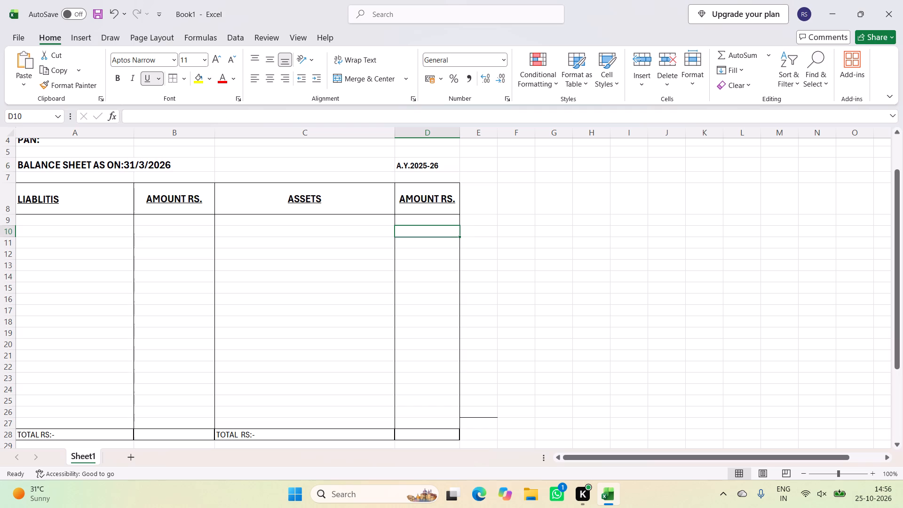
Enter the label OPENING CAPITALPROPRITOR in cell A9, the first row under the LIABLITIS heading.
{"action": "left_click", "coordinate": [82, 222]}
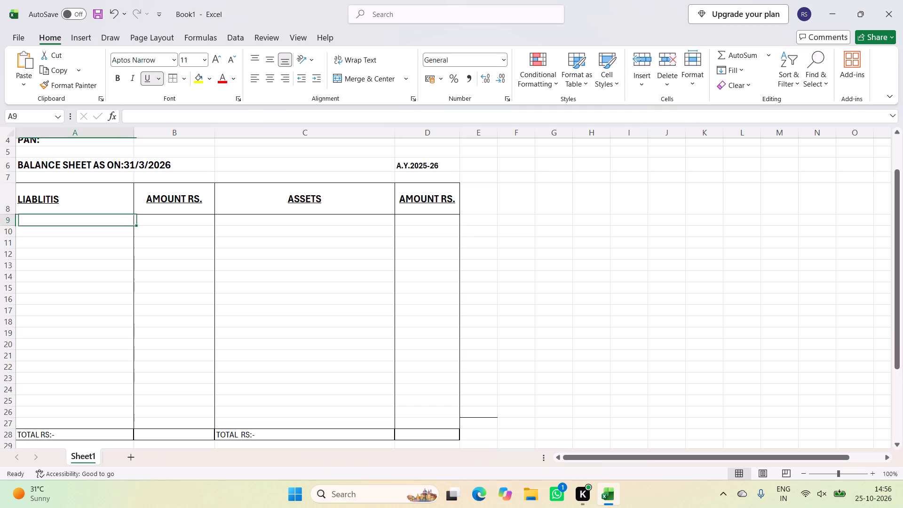
{"action": "type", "text": "OPENING"}
{"action": "key", "text": "space"}
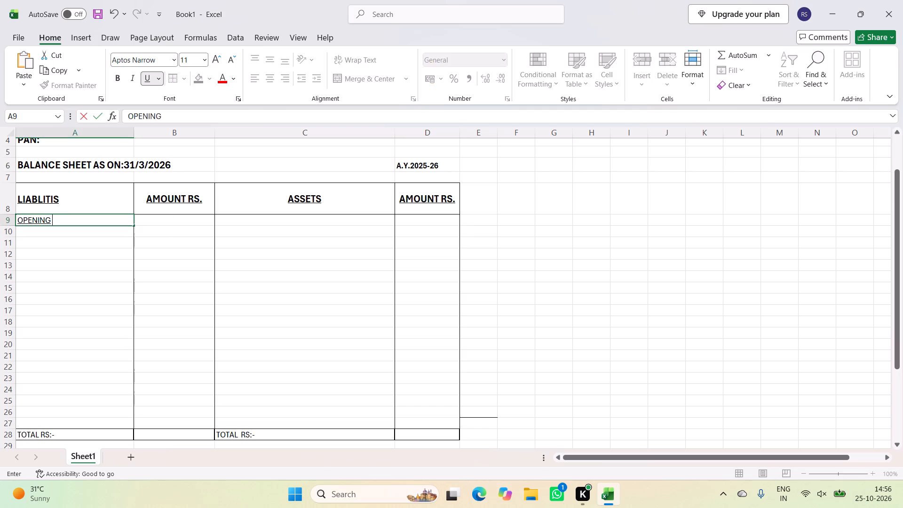
{"action": "type", "text": "CAPITAL"}
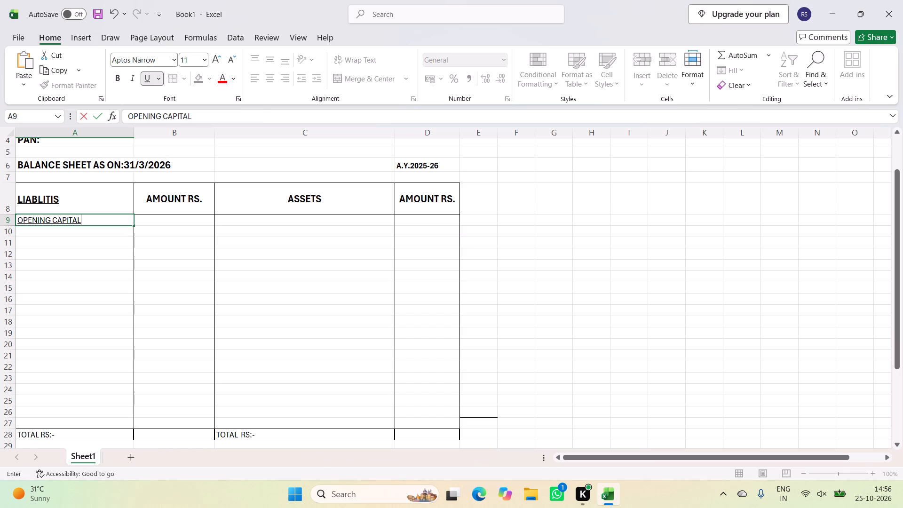
{"action": "type", "text": "PROPRO"}
{"action": "key", "text": "BackSpace"}
{"action": "type", "text": "ITOR"}
{"action": "left_click", "coordinate": [65, 220]}
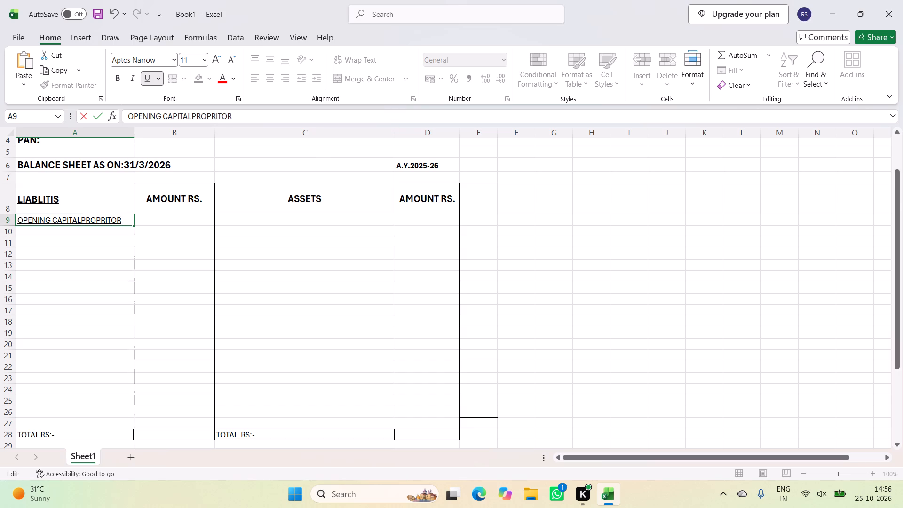
{"action": "left_click", "coordinate": [78, 249]}
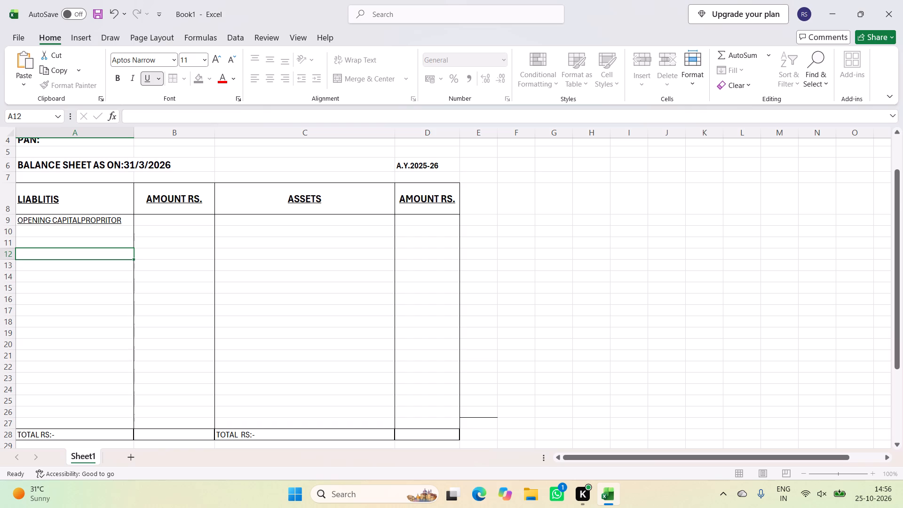
Narrow column A until it just fits the OPENING CAPITALPROPRITOR label.
{"action": "left_click_drag", "start_coordinate": [135, 132], "coordinate": [123, 136]}
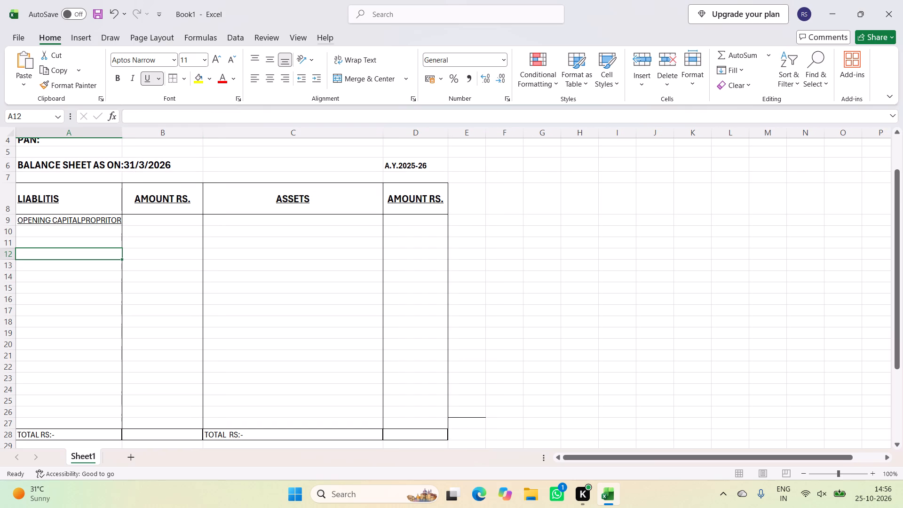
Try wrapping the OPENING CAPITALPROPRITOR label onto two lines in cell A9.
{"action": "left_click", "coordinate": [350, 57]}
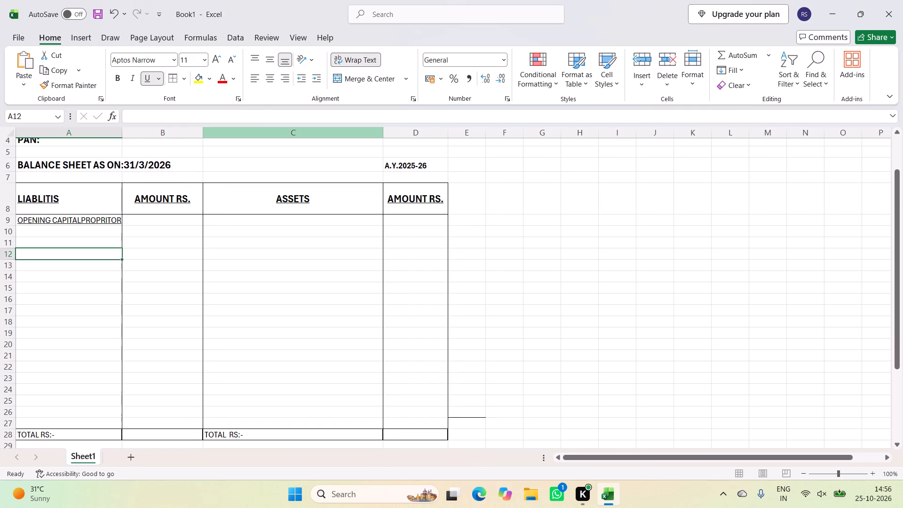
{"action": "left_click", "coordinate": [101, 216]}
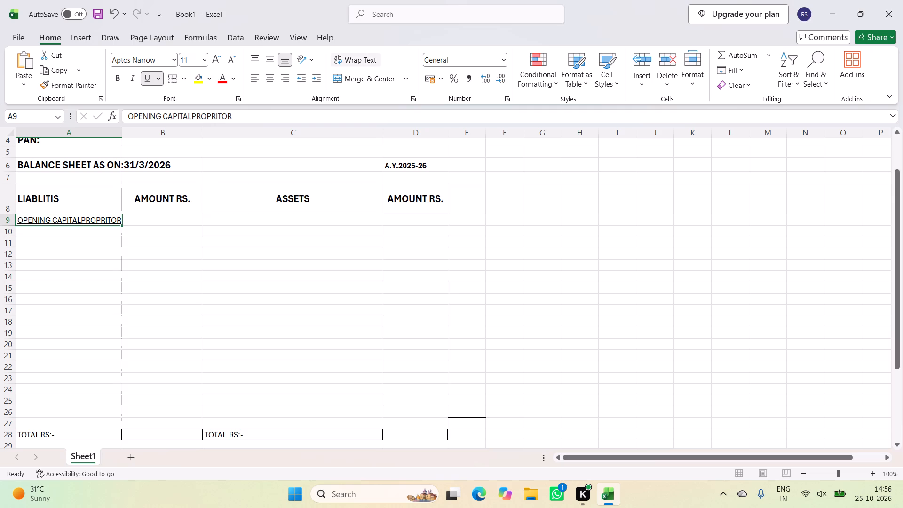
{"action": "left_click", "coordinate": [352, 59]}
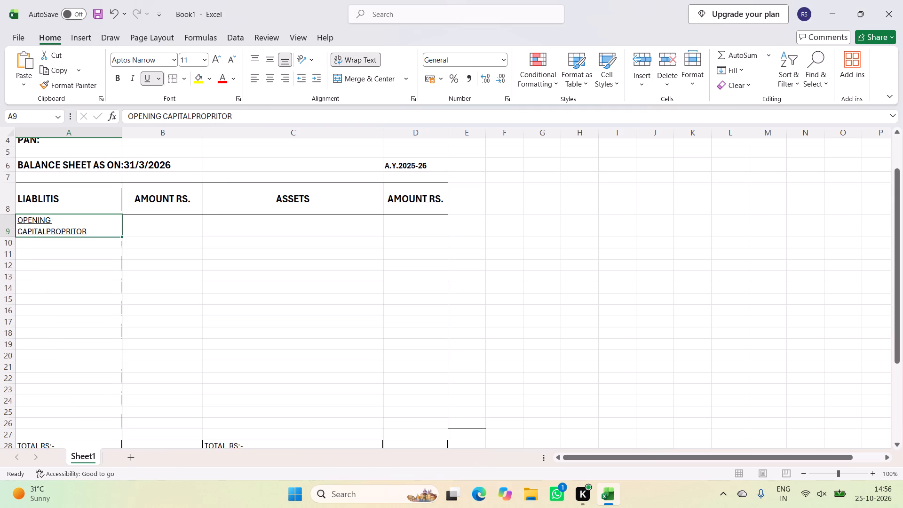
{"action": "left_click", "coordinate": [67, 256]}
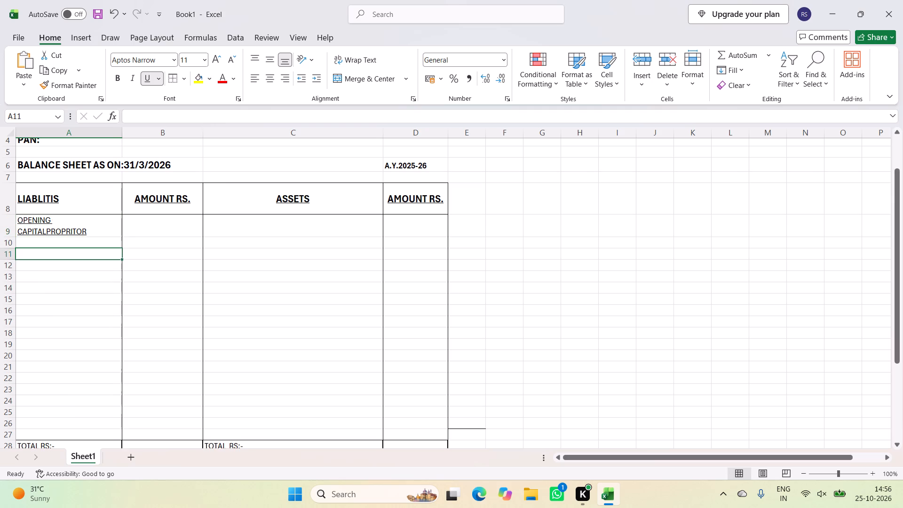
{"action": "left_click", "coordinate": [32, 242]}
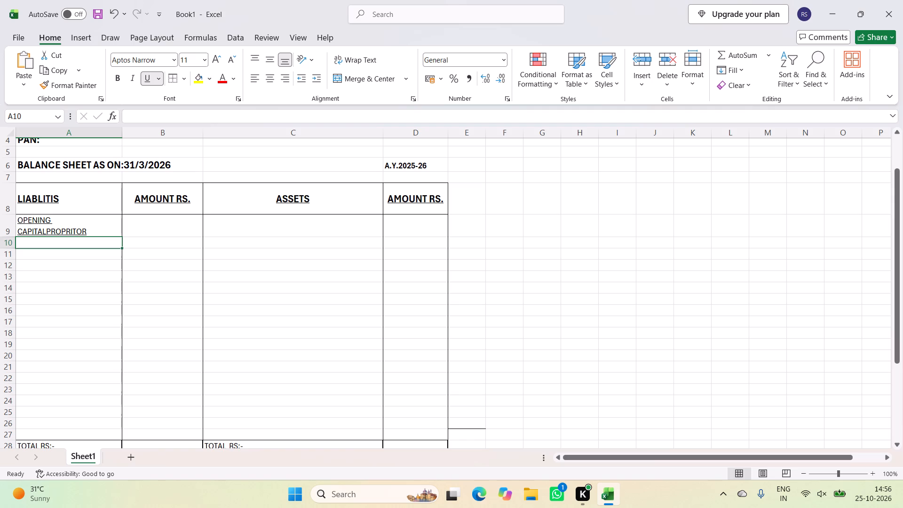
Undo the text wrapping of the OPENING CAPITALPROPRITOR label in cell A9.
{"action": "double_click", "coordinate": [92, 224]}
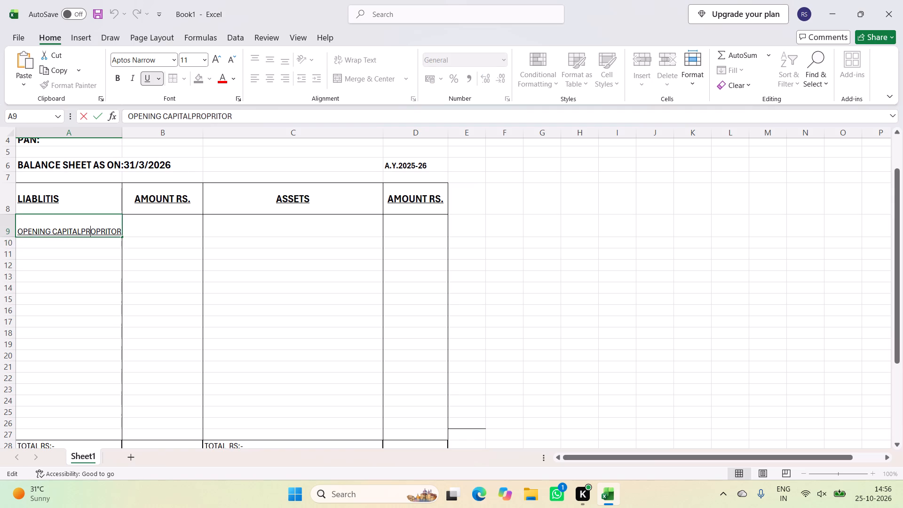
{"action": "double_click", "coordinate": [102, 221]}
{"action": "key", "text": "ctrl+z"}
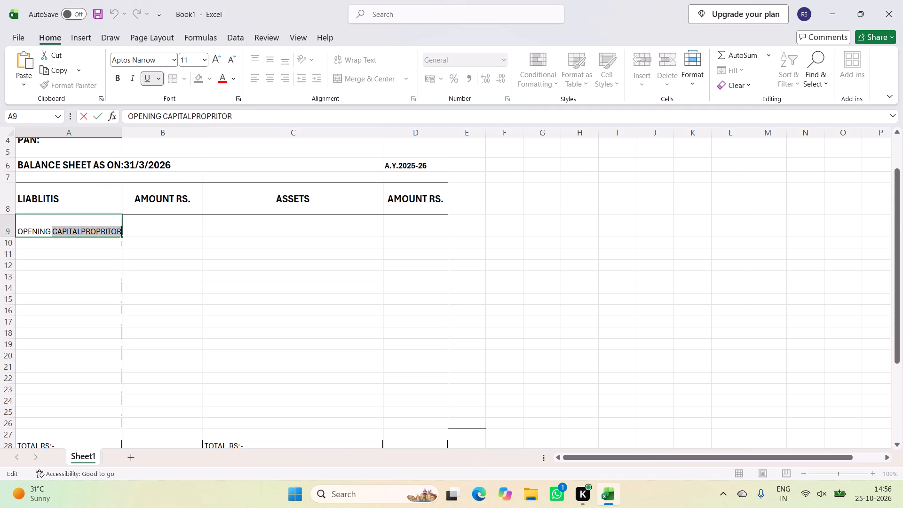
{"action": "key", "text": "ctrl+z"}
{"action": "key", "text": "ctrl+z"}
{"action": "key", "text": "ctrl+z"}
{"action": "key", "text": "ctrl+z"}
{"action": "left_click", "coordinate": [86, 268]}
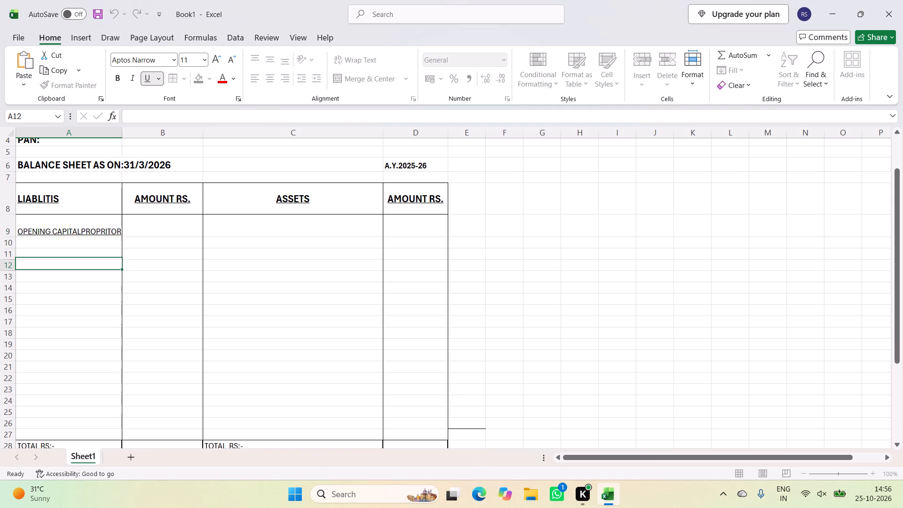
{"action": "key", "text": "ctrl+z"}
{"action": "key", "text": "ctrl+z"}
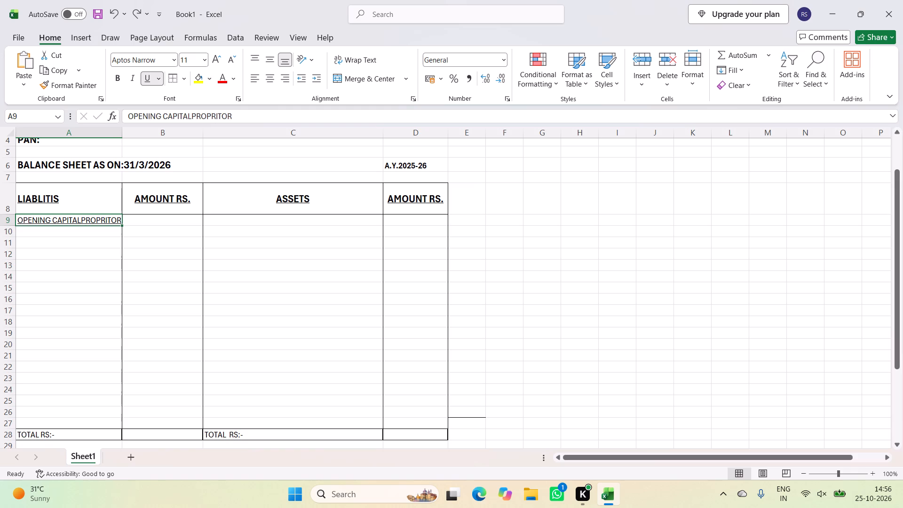
Wrap the OPENING CAPITALPROPRITOR label in cell A9 and increase the height of row 9 beyond its two lines.
{"action": "left_click", "coordinate": [354, 60]}
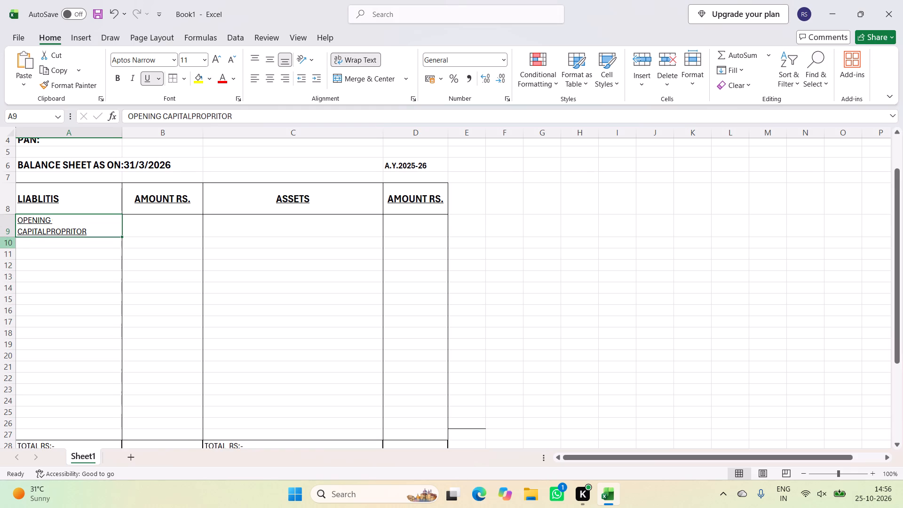
{"action": "left_click_drag", "start_coordinate": [8, 236], "coordinate": [9, 253]}
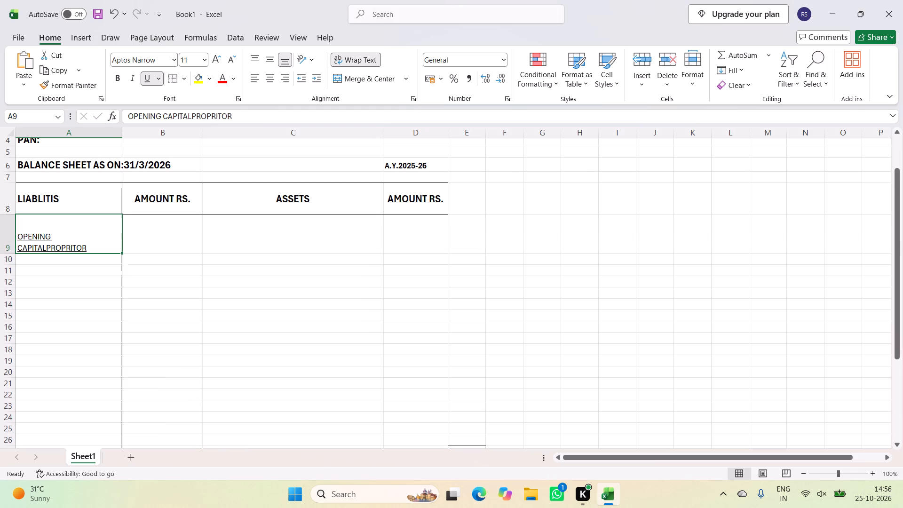
Align the OPENING CAPITALPROPRITOR label vertically to the middle of cell A9.
{"action": "left_click", "coordinate": [53, 242]}
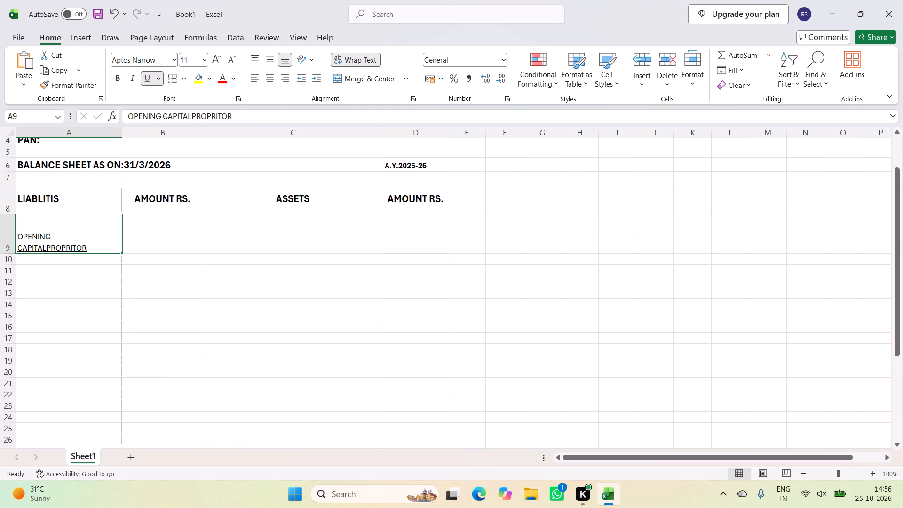
{"action": "left_click", "coordinate": [53, 242]}
{"action": "left_click", "coordinate": [273, 57]}
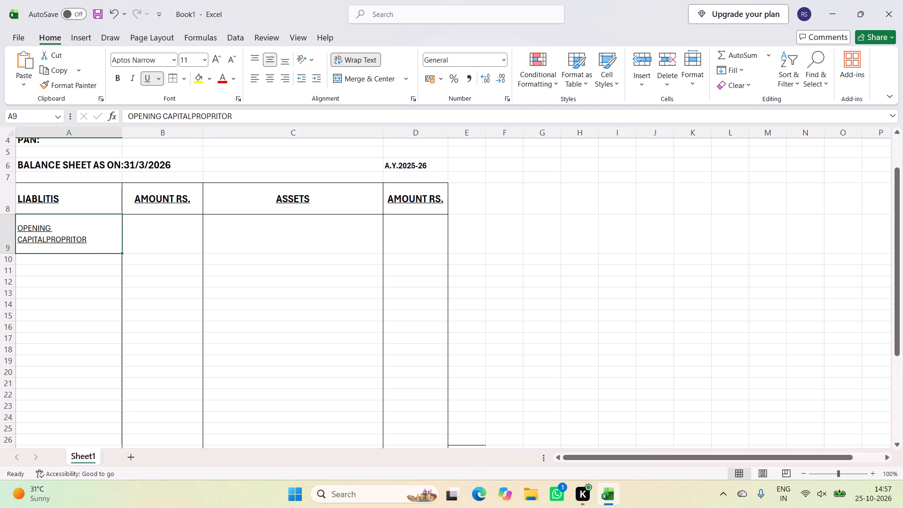
{"action": "left_click", "coordinate": [103, 250]}
{"action": "left_click", "coordinate": [103, 250]}
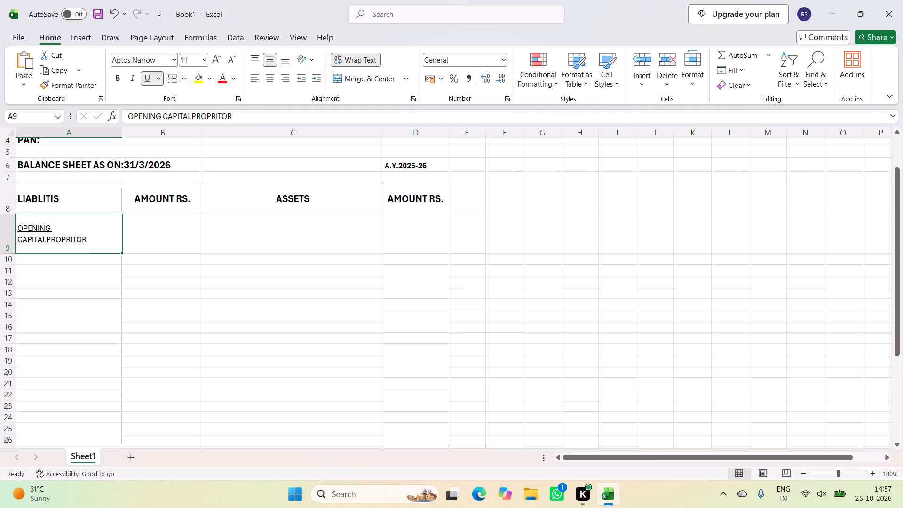
Enter the label ADD: INCOME in cell A10, directly below the opening capital label.
{"action": "left_click", "coordinate": [65, 259]}
{"action": "type", "text": "ADD"}
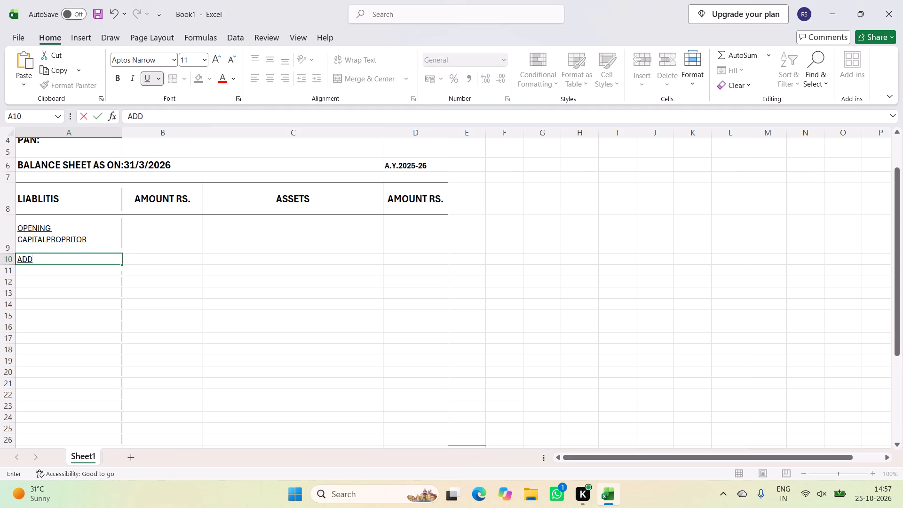
{"action": "type", "text": ": INCPME"}
{"action": "key", "text": "space"}
{"action": "key", "text": "BackSpace"}
{"action": "key", "text": "BackSpace"}
{"action": "key", "text": "BackSpace"}
{"action": "key", "text": "BackSpace"}
{"action": "type", "text": "OME"}
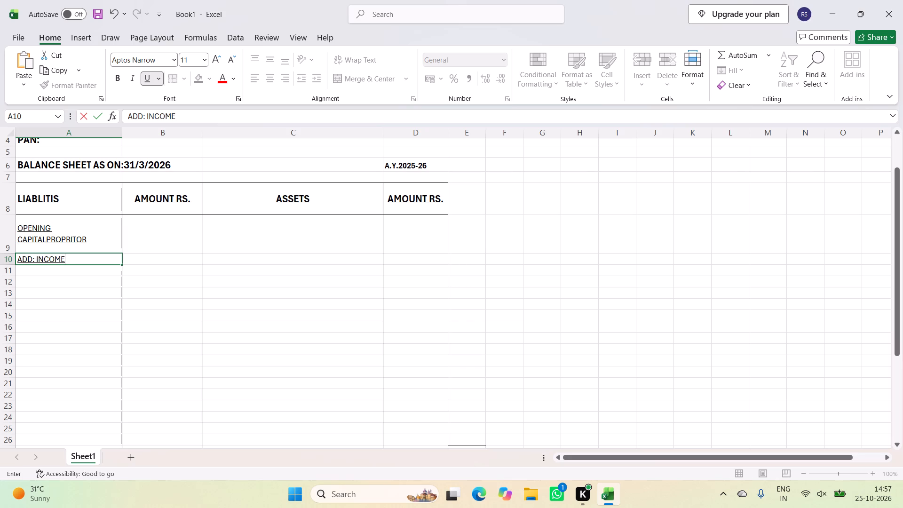
{"action": "key", "text": "space"}
{"action": "key", "text": "Return"}
Enter the label LESS DRAWING in cell A13, leaving two blank rows below ADD: INCOME.
{"action": "key", "text": "Return"}
{"action": "key", "text": "Return"}
{"action": "key", "text": "Return"}
{"action": "key", "text": "Return"}
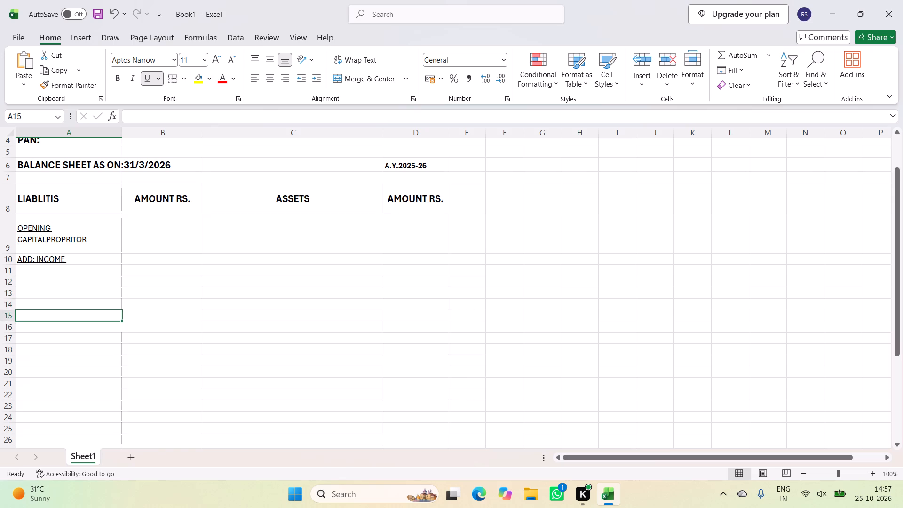
{"action": "key", "text": "l"}
{"action": "key", "text": "BackSpace"}
{"action": "key", "text": "BackSpace"}
{"action": "key", "text": "BackSpace"}
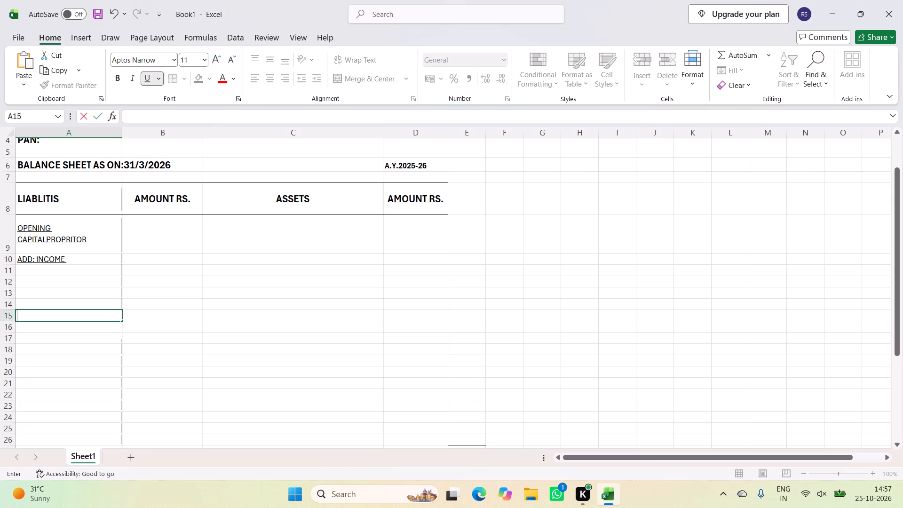
{"action": "key", "text": "Up"}
{"action": "key", "text": "Up"}
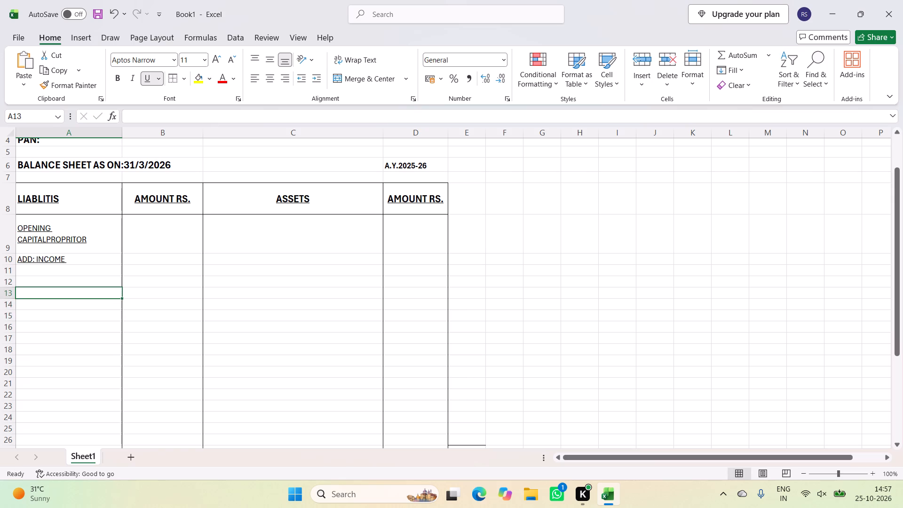
{"action": "type", "text": "LESS DRAWING"}
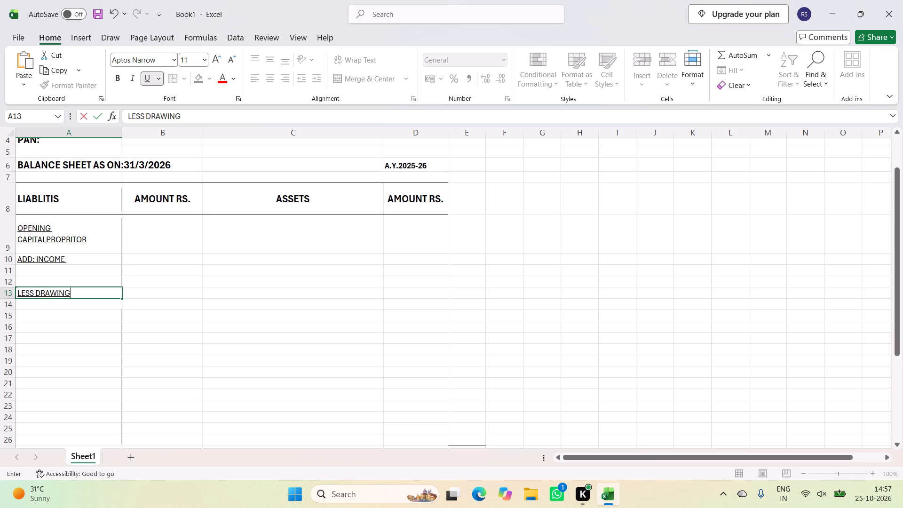
{"action": "key", "text": "Return"}
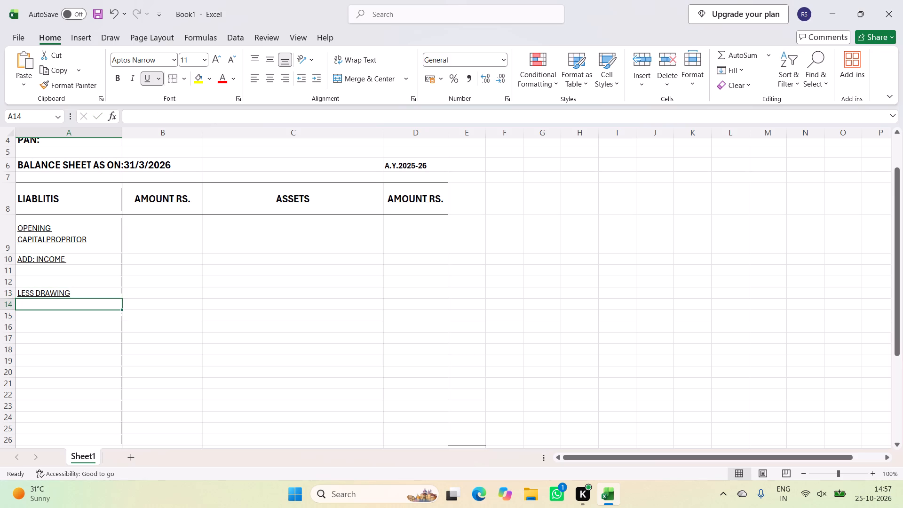
Enter the label CAPITAL ACCOUNT BALANCE in cell A17, leaving three blank rows below LESS DRAWING.
{"action": "key", "text": "Return"}
{"action": "key", "text": "Return"}
{"action": "key", "text": "Return"}
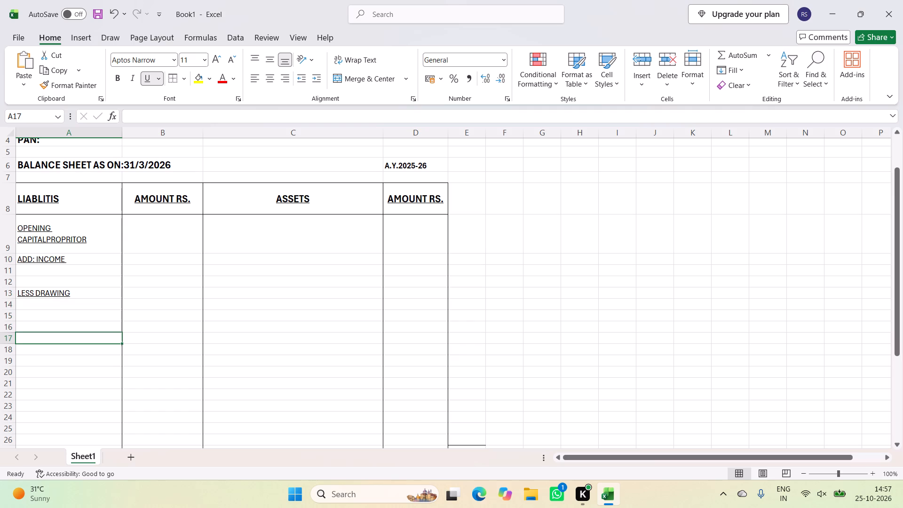
{"action": "type", "text": "CAPITAL"}
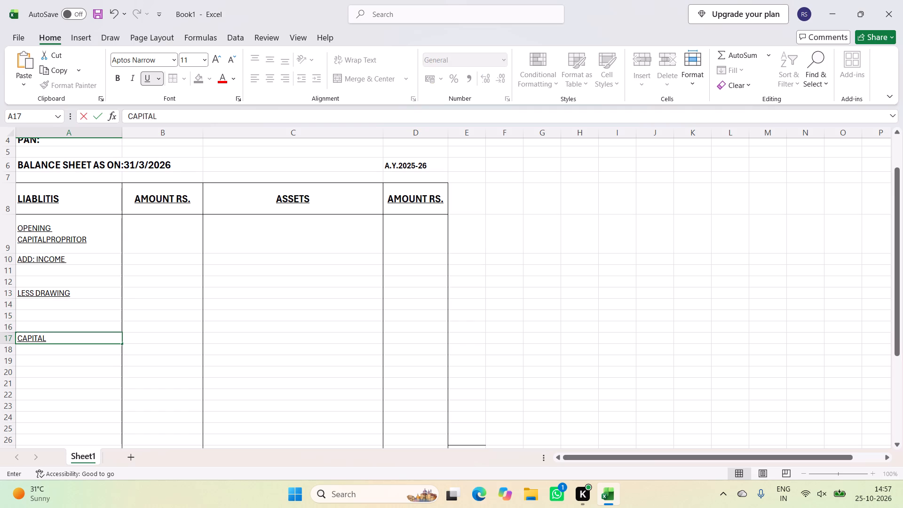
{"action": "key", "text": "space"}
{"action": "type", "text": "ACCOUNT BALANCEN"}
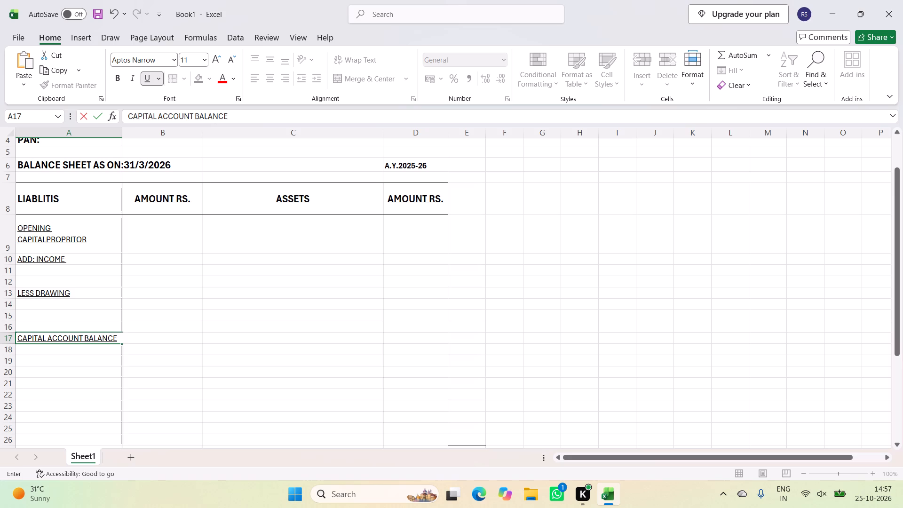
{"action": "key", "text": "BackSpace"}
{"action": "key", "text": "Return"}
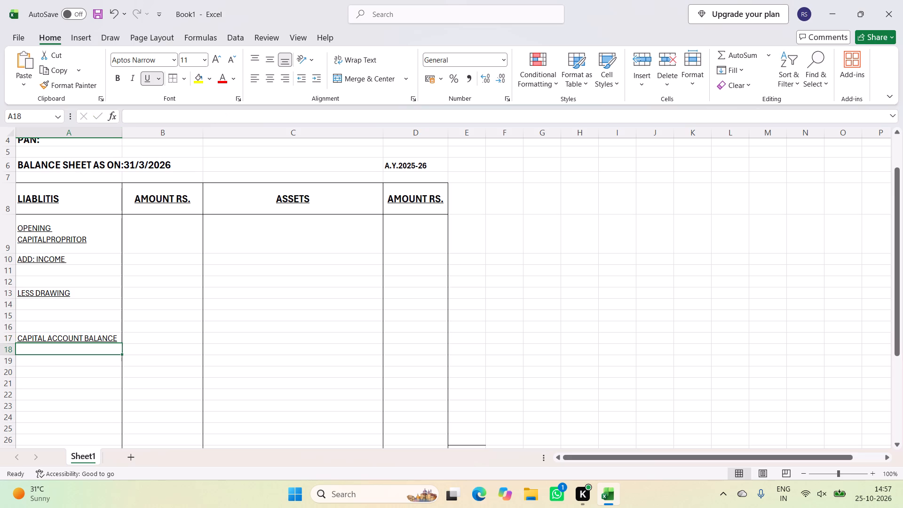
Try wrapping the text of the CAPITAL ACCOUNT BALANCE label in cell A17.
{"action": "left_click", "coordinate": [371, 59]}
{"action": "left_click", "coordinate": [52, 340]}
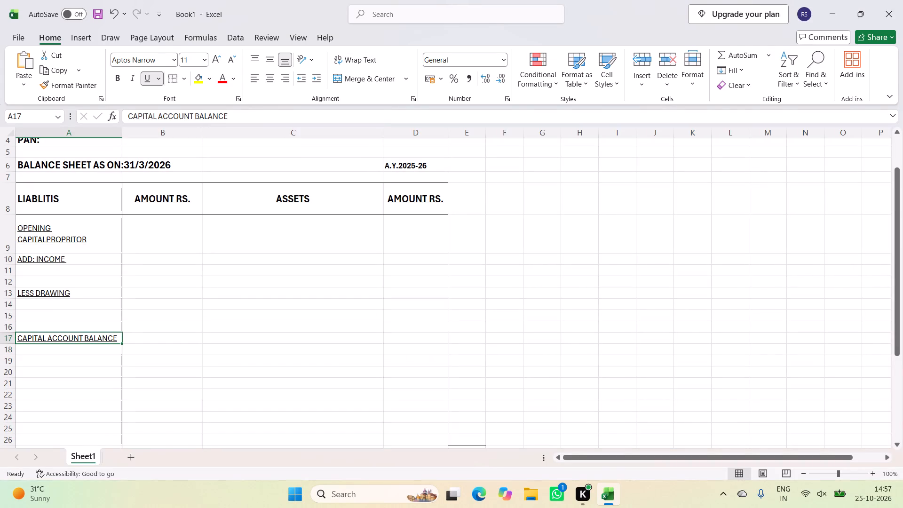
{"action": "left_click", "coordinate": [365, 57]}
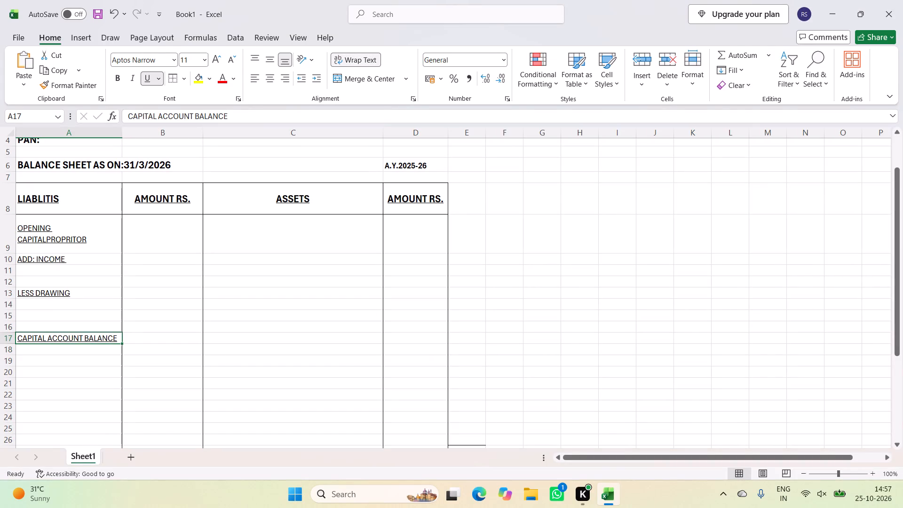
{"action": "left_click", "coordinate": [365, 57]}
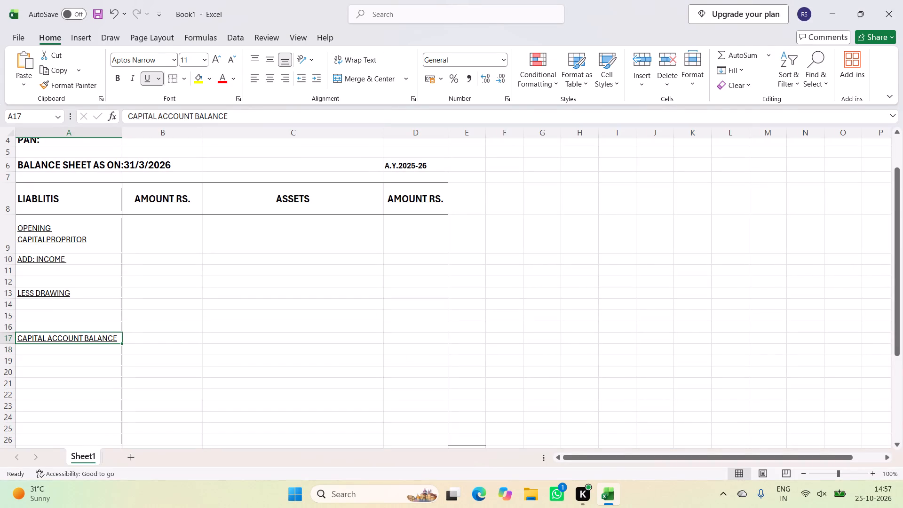
Add an extra space before the word BALANCE in the capital account label in cell A17.
{"action": "double_click", "coordinate": [81, 337]}
{"action": "key", "text": "space"}
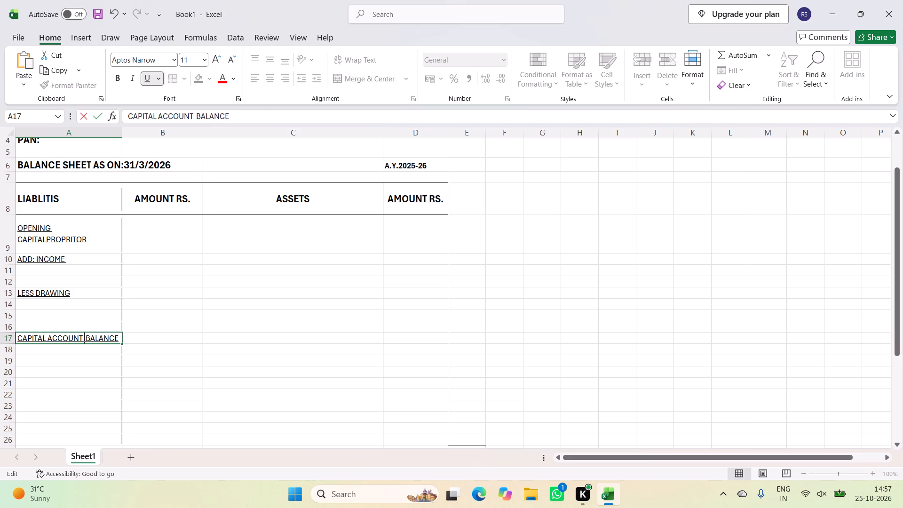
{"action": "left_click", "coordinate": [77, 368]}
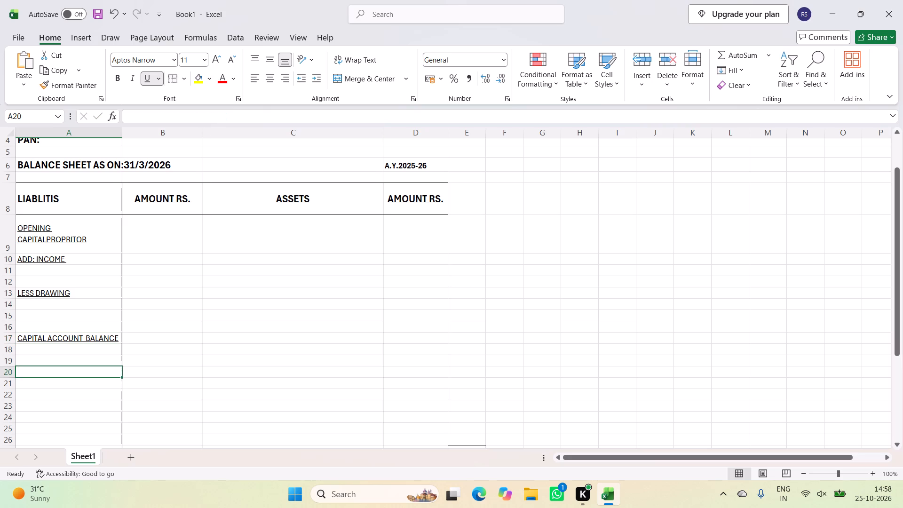
Remove the underline from the capital account balance label in cell A17 and wrap its text.
{"action": "left_click", "coordinate": [84, 341]}
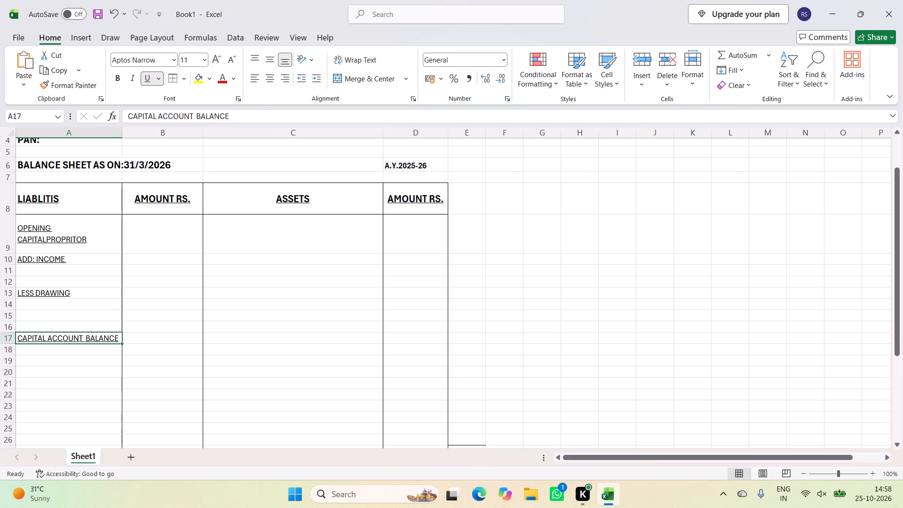
{"action": "left_click", "coordinate": [148, 82]}
{"action": "left_click", "coordinate": [372, 55]}
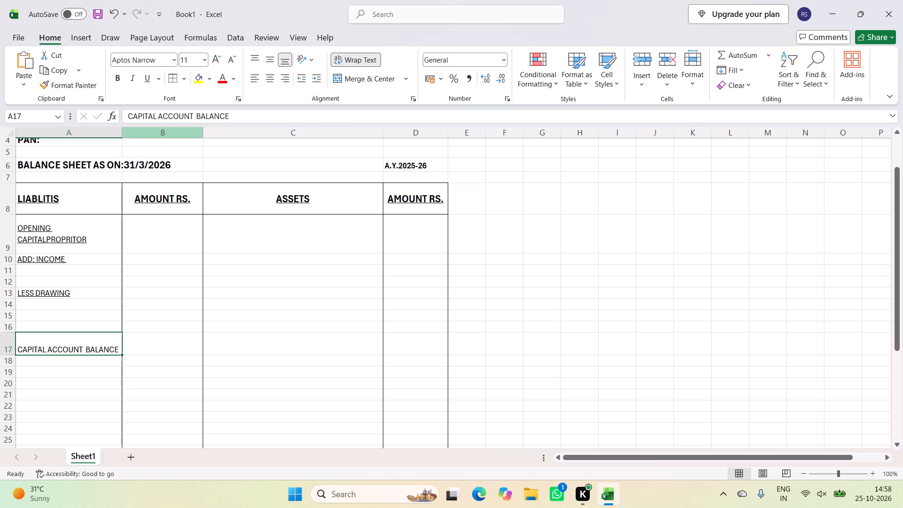
Align the capital account balance label vertically to the middle of cell A17.
{"action": "double_click", "coordinate": [74, 349]}
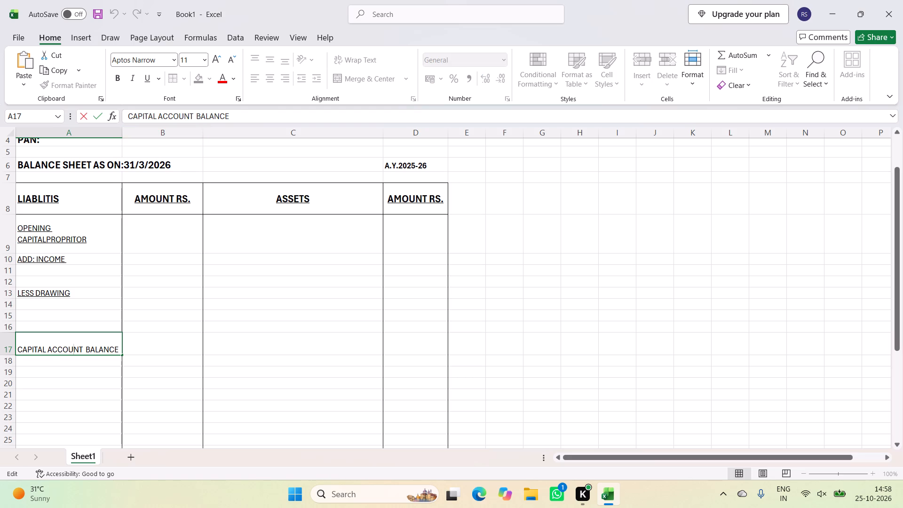
{"action": "left_click", "coordinate": [54, 349]}
{"action": "left_click_drag", "start_coordinate": [65, 322], "coordinate": [58, 349]}
{"action": "left_click", "coordinate": [58, 349]}
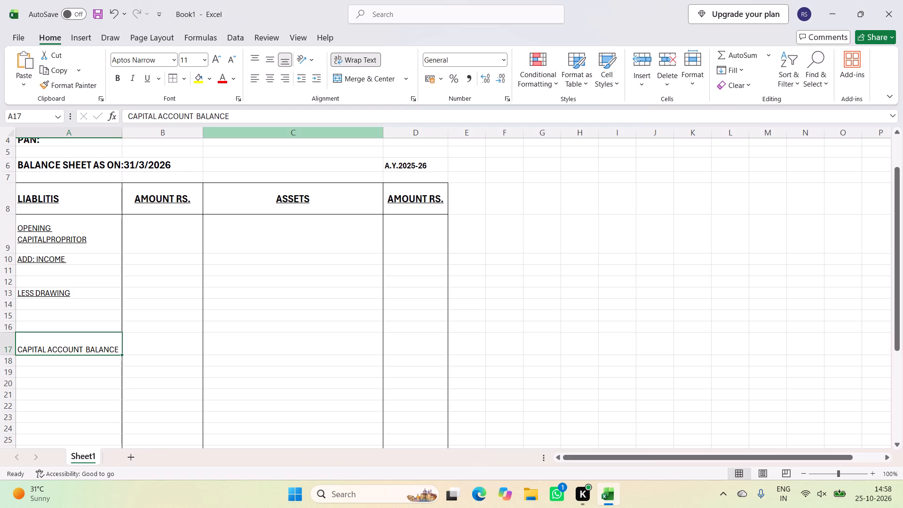
{"action": "left_click", "coordinate": [270, 62]}
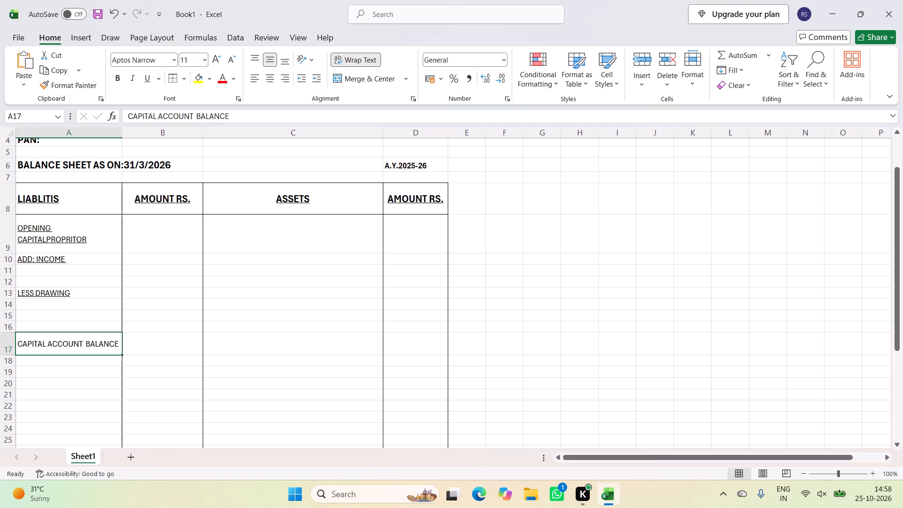
Enter the loan labels SECURED LOAN in cell A18 and UNSECURED LOAN in cell A20.
{"action": "left_click", "coordinate": [66, 355]}
{"action": "left_click", "coordinate": [66, 355]}
{"action": "key", "text": "Down"}
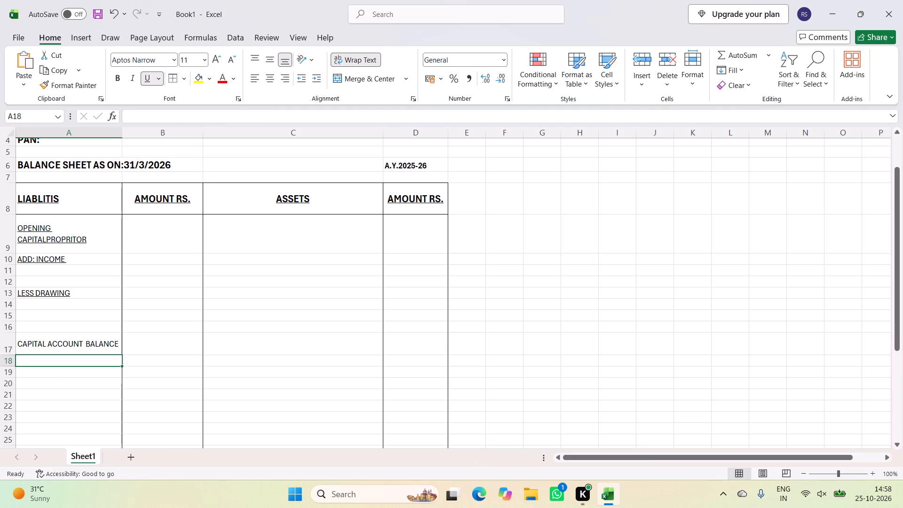
{"action": "type", "text": "SECURED LOAN"}
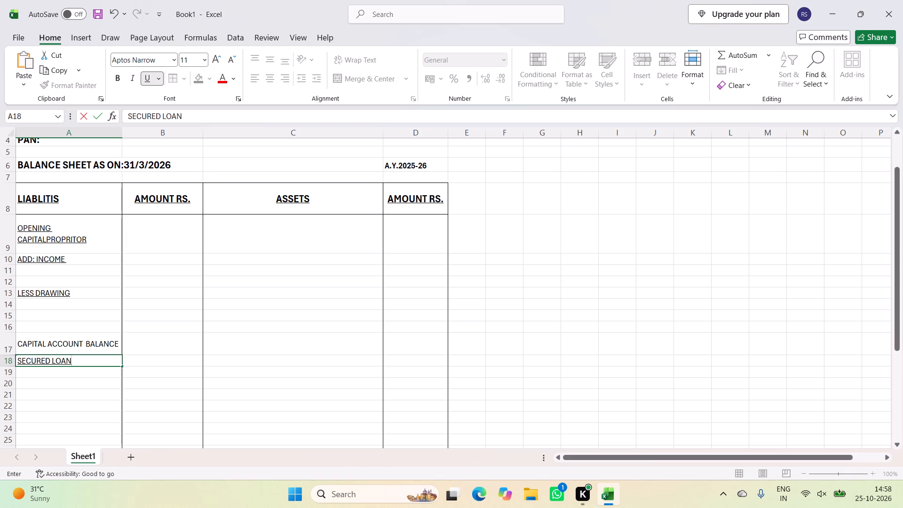
{"action": "key", "text": "Return"}
{"action": "key", "text": "Return"}
{"action": "type", "text": "UNSECURED LOAN"}
{"action": "key", "text": "Return"}
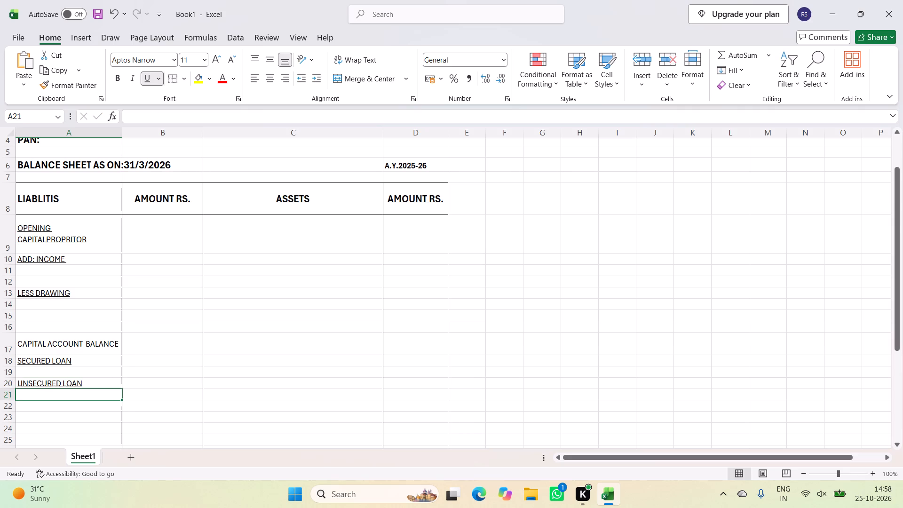
Enter the labels ADVANCES in cell A22 and SUNDRY CREDITORS in cell A25 of the liabilities column.
{"action": "key", "text": "Return"}
{"action": "type", "text": "ADVANCE"}
{"action": "type", "text": "S"}
{"action": "key", "text": "space"}
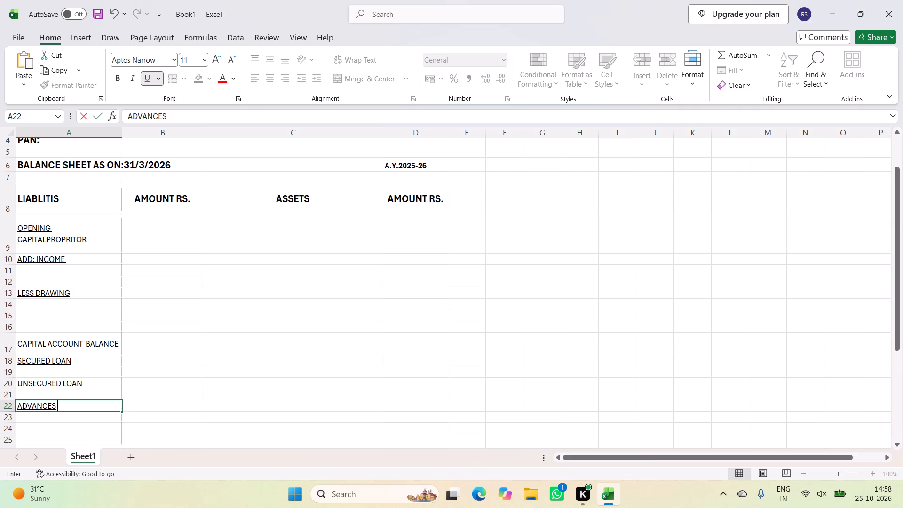
{"action": "key", "text": "Return"}
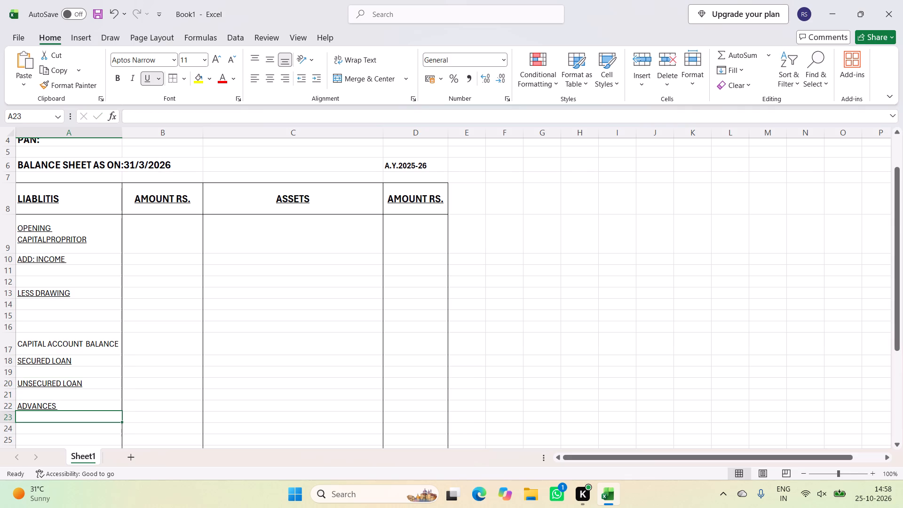
{"action": "key", "text": "Return"}
{"action": "key", "text": "Return"}
{"action": "type", "text": "SUNDRY CREDITOR"}
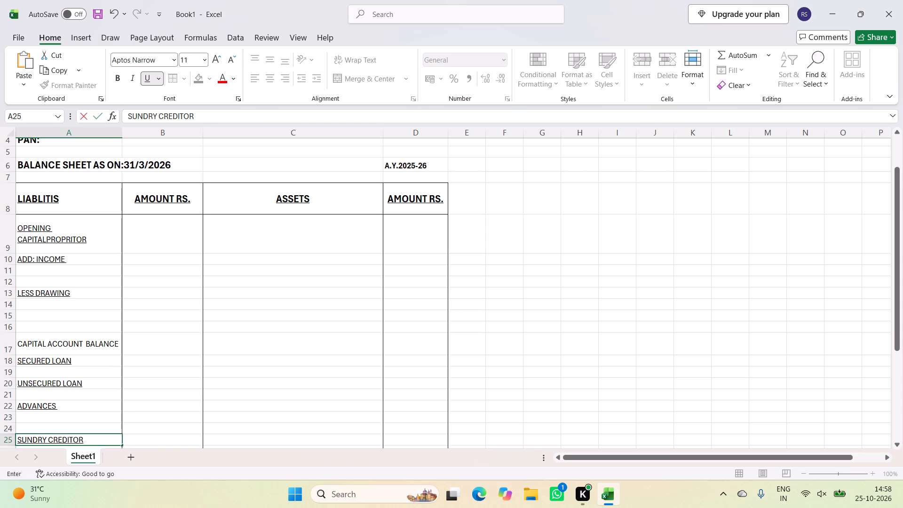
{"action": "key", "text": "s"}
{"action": "key", "text": "Return"}
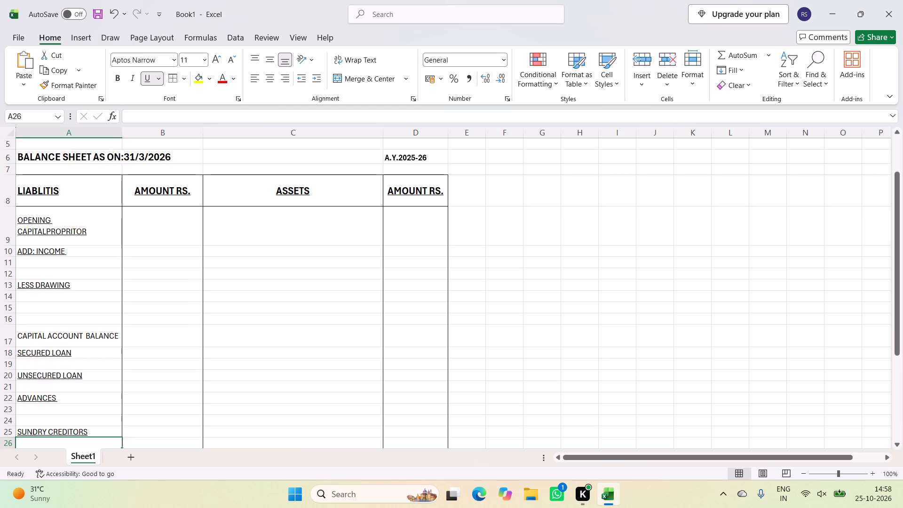
Enter the label OTHER LIABLITIES in cell A27, directly above the TOTAL RS row.
{"action": "key", "text": "Return"}
{"action": "key", "text": "Return"}
{"action": "key", "text": "Return"}
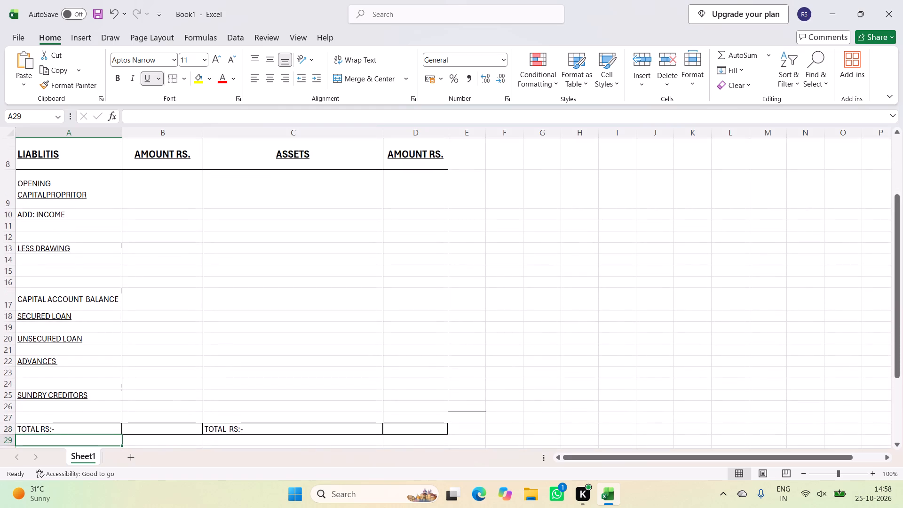
{"action": "key", "text": "Up"}
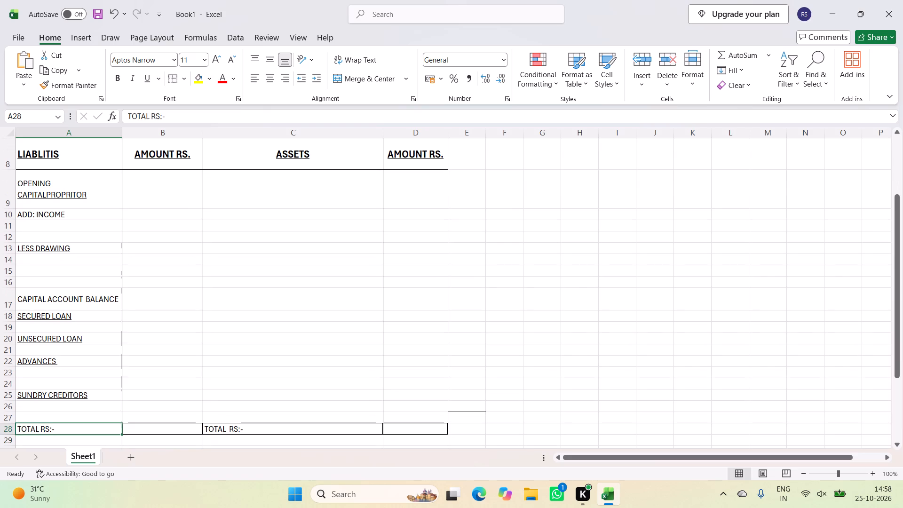
{"action": "key", "text": "Up"}
{"action": "type", "text": "OTHER LIABLITIES"}
{"action": "key", "text": "space"}
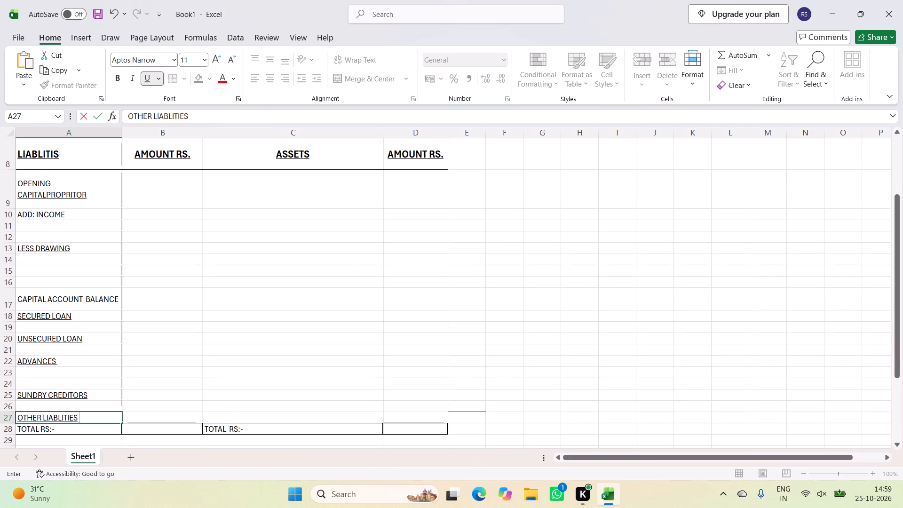
{"action": "key", "text": "Right"}
Enter the label FIXED ASSETS in cell C9, directly under the ASSETS heading.
{"action": "key", "text": "Up"}
{"action": "key", "text": "Up"}
{"action": "key", "text": "Up"}
{"action": "key", "text": "Up"}
{"action": "key", "text": "Up"}
{"action": "key", "text": "Up"}
{"action": "key", "text": "Up"}
{"action": "key", "text": "Up"}
{"action": "key", "text": "Up"}
{"action": "key", "text": "Up"}
{"action": "key", "text": "Up"}
{"action": "key", "text": "Up"}
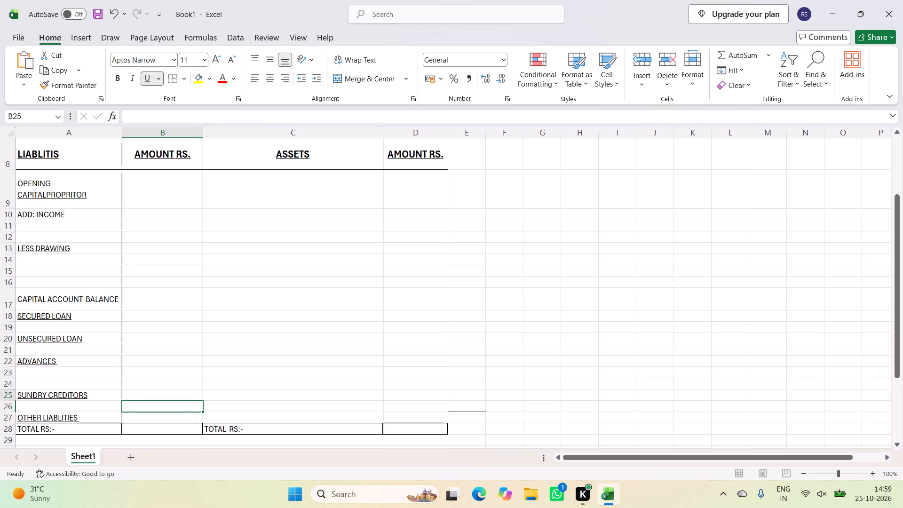
{"action": "key", "text": "Up"}
{"action": "key", "text": "Up"}
{"action": "key", "text": "Up"}
{"action": "key", "text": "Up"}
{"action": "key", "text": "Up"}
{"action": "key", "text": "Up"}
{"action": "key", "text": "Up"}
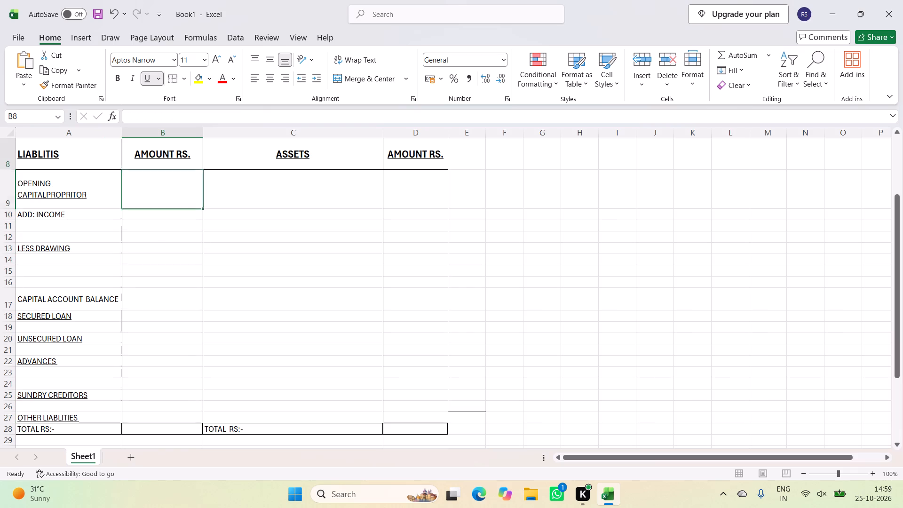
{"action": "key", "text": "Right"}
{"action": "key", "text": "Down"}
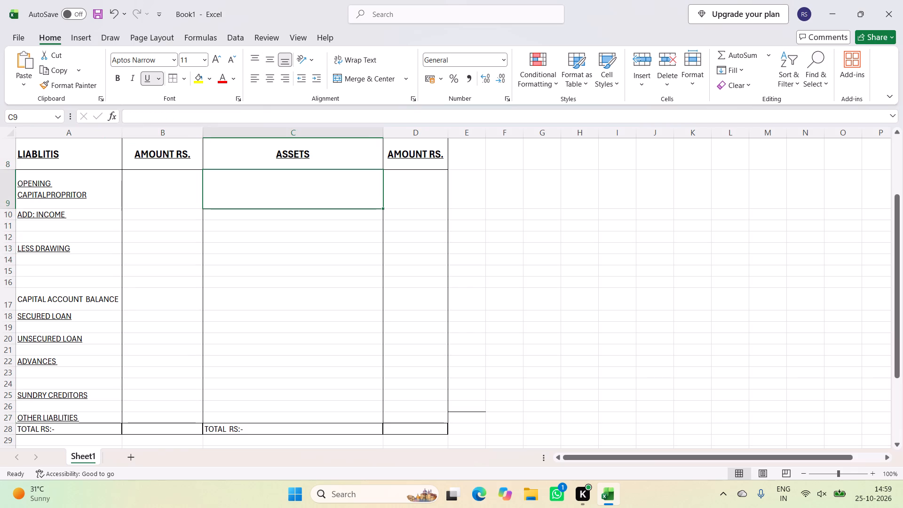
{"action": "double_click", "coordinate": [214, 180]}
{"action": "double_click", "coordinate": [214, 180]}
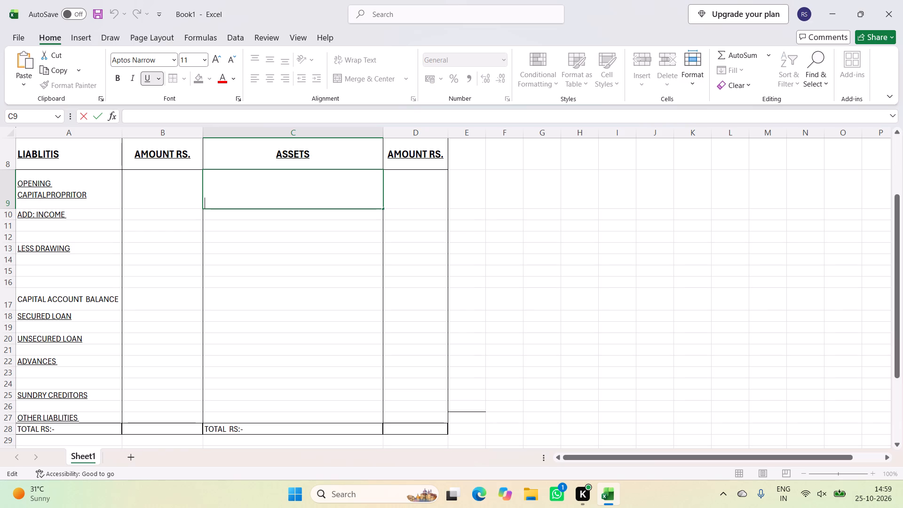
{"action": "type", "text": "FI"}
{"action": "type", "text": "XED ASSETS"}
{"action": "left_click", "coordinate": [275, 165]}
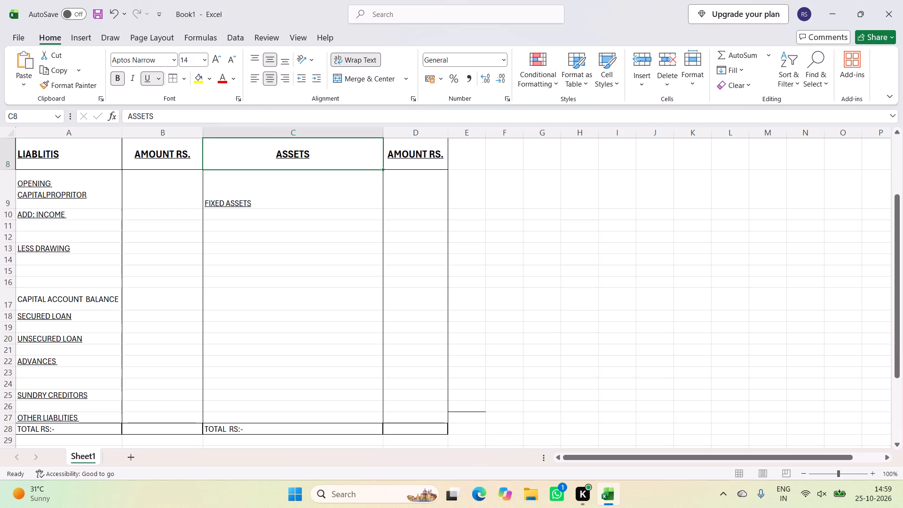
Center the FIXED ASSETS label in cell C9 both vertically and horizontally.
{"action": "left_click", "coordinate": [267, 181]}
{"action": "left_click", "coordinate": [268, 56]}
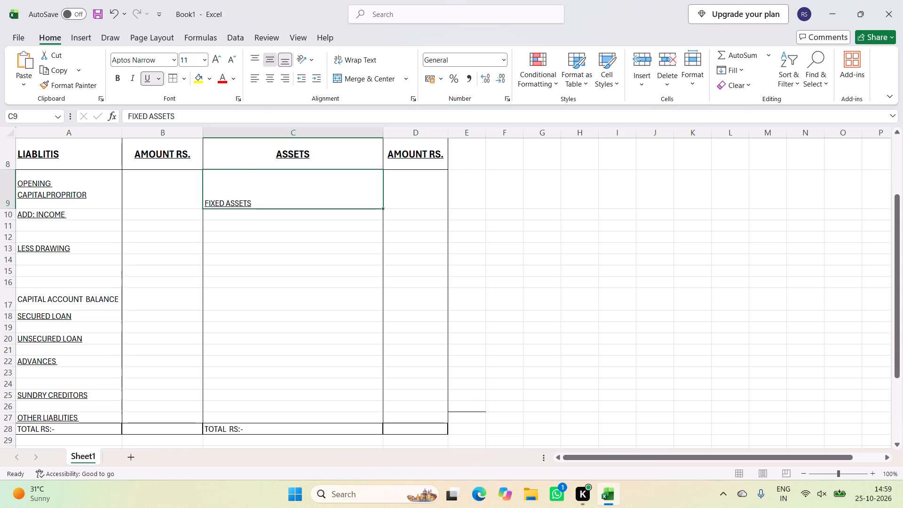
{"action": "left_click", "coordinate": [266, 76]}
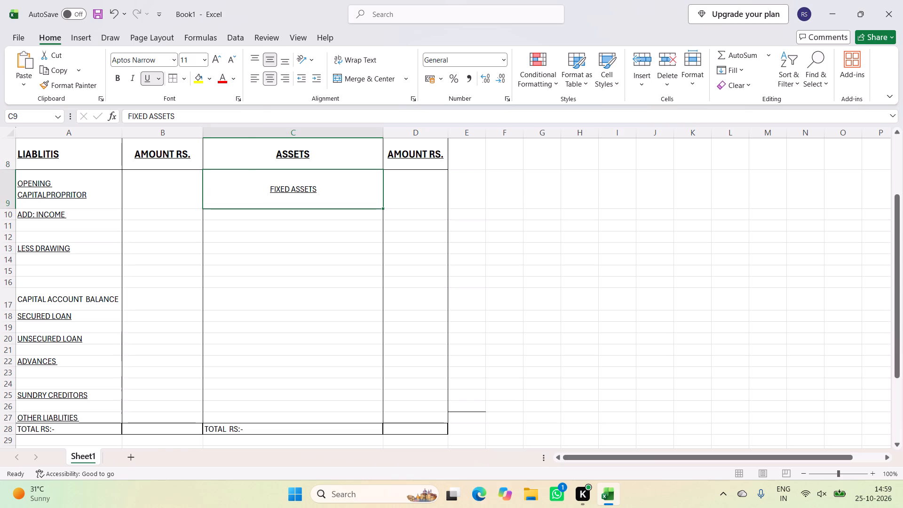
Enter the labels OTHER ASSETS in cell C12 and INVENTORIES STOCK in cell C14 of the assets column.
{"action": "left_click", "coordinate": [238, 222]}
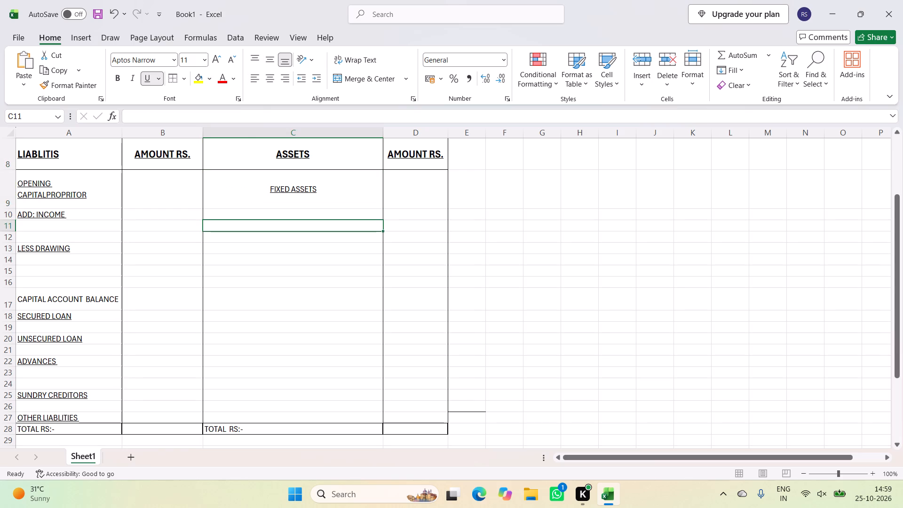
{"action": "left_click", "coordinate": [237, 215]}
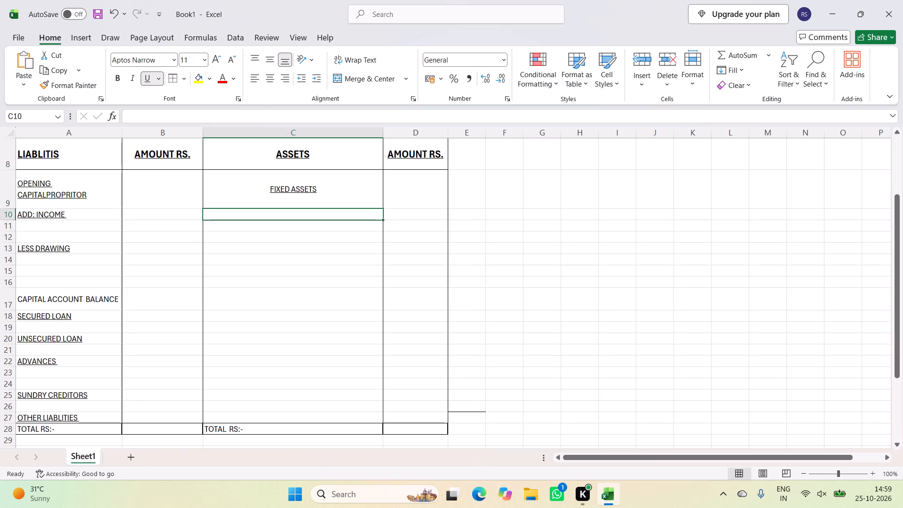
{"action": "key", "text": "Down"}
{"action": "key", "text": "Down"}
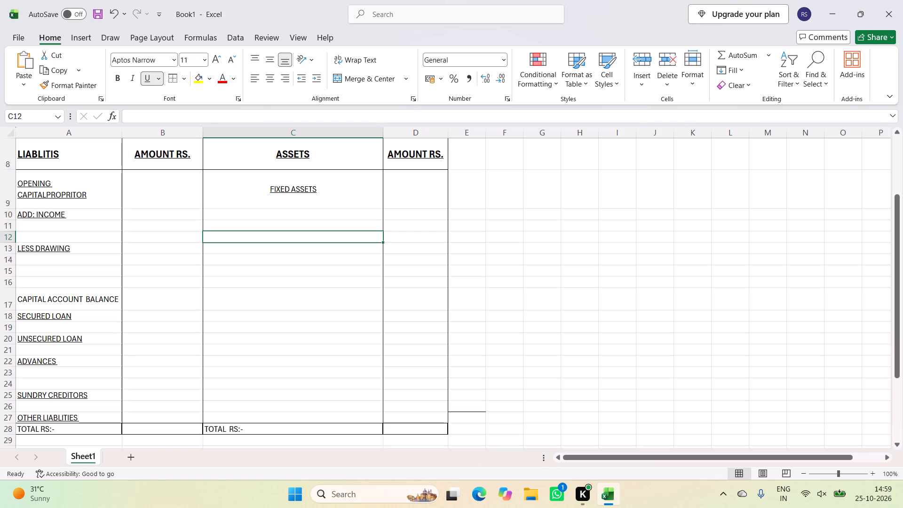
{"action": "type", "text": "OTHER ASSETS"}
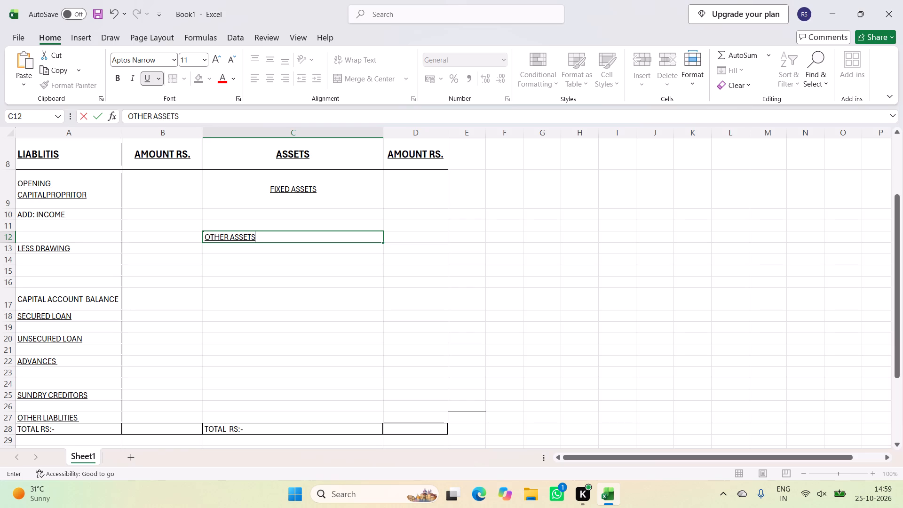
{"action": "key", "text": "Return"}
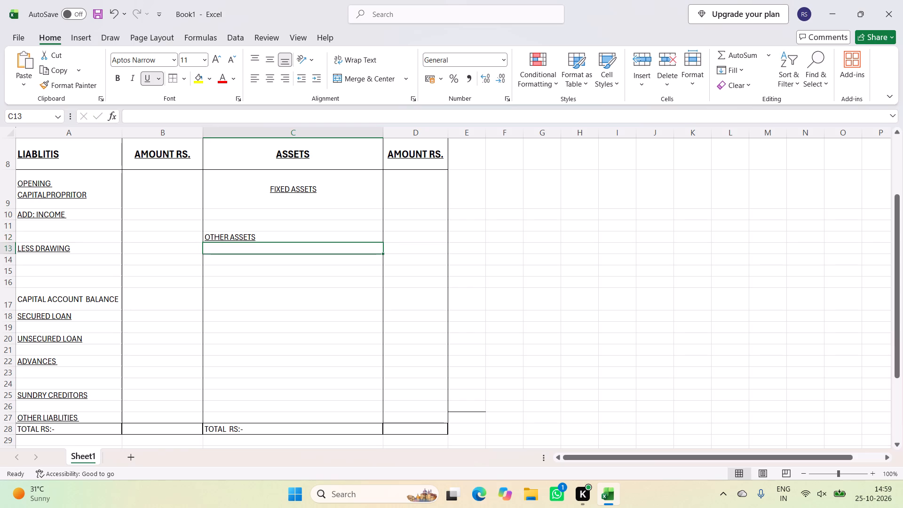
{"action": "key", "text": "Return"}
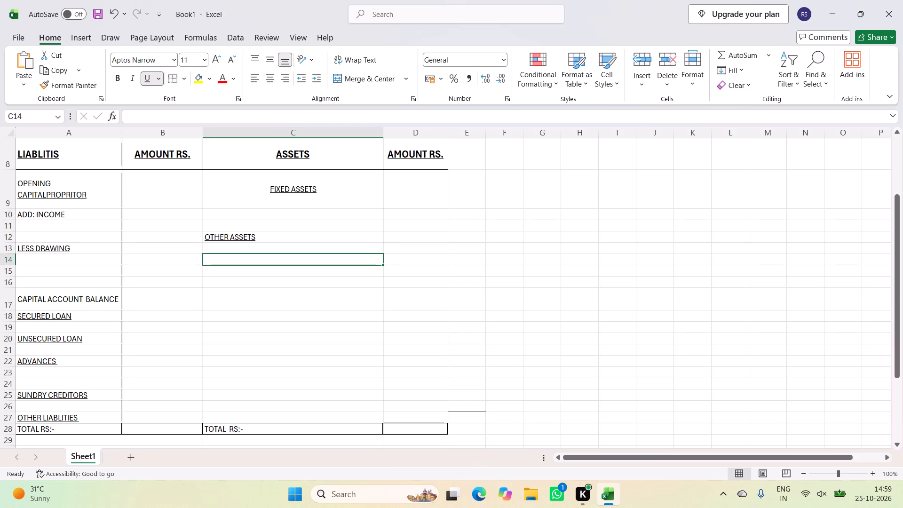
{"action": "type", "text": "INVENTORIES STOCK"}
{"action": "key", "text": "Return"}
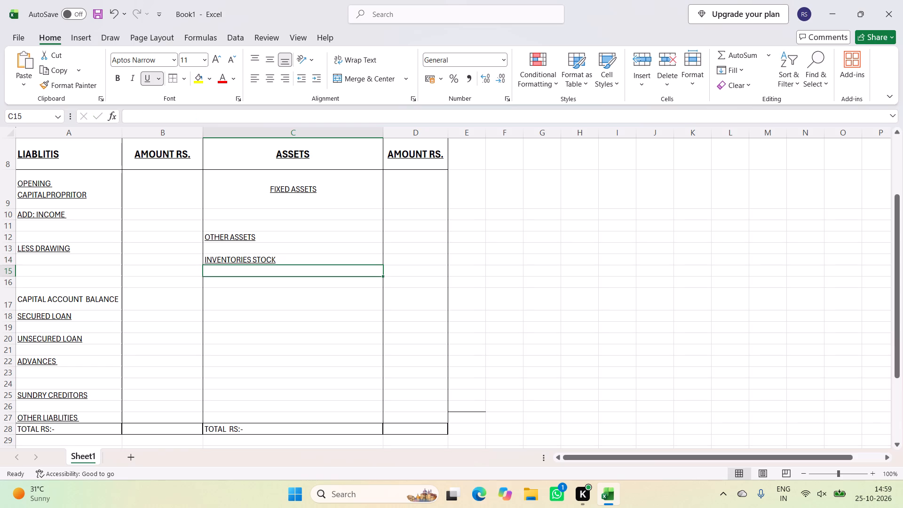
Enter the labels SUNDRY DEBTORS in cell C16 and LOAN AND ADVANCED in cell C18 of the assets column.
{"action": "key", "text": "Return"}
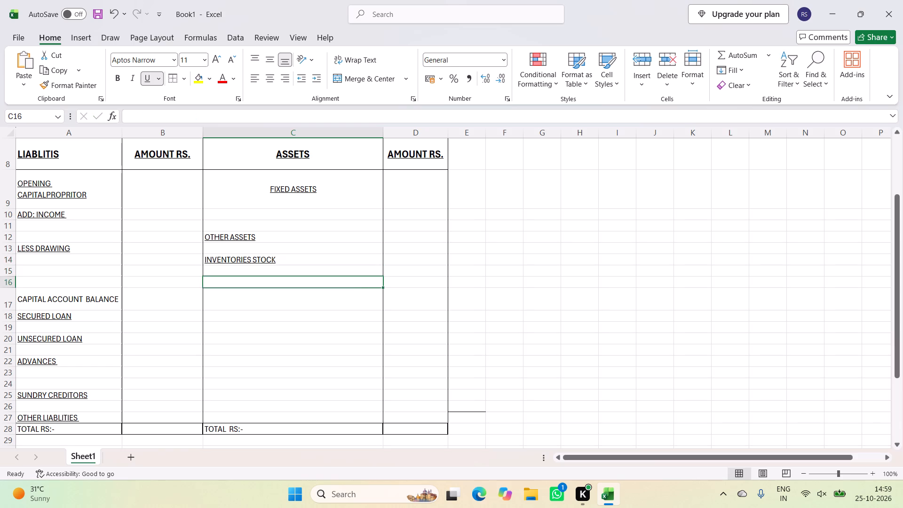
{"action": "type", "text": "SUNDRY DEBTORS"}
{"action": "key", "text": "Return"}
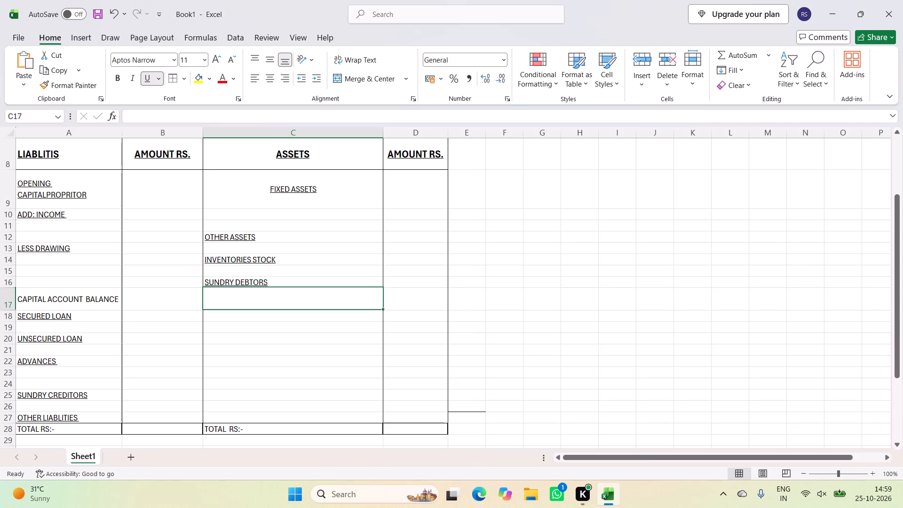
{"action": "key", "text": "Return"}
{"action": "type", "text": "LOAN AND ADVANCED"}
{"action": "key", "text": "Return"}
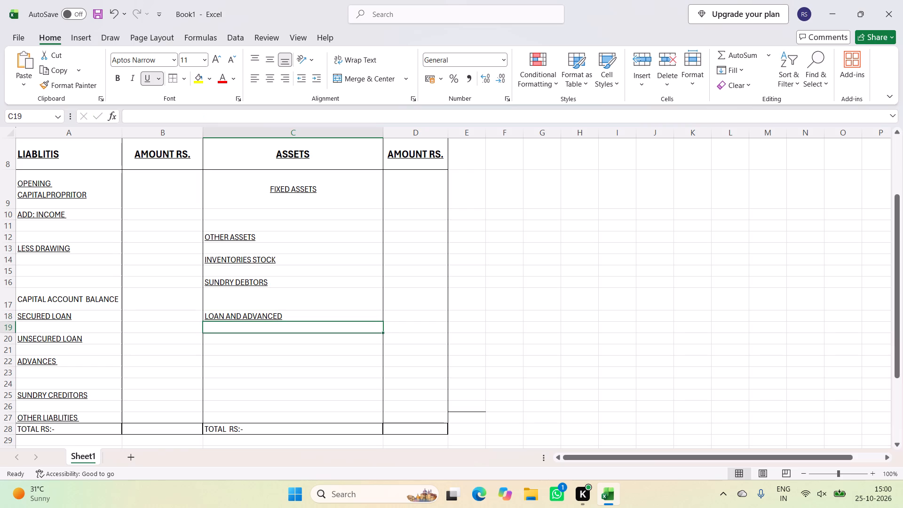
Enter the labels BALANCE IN BANK in cell C20 and CASH IN HAND in cell C24 of the assets column.
{"action": "key", "text": "Return"}
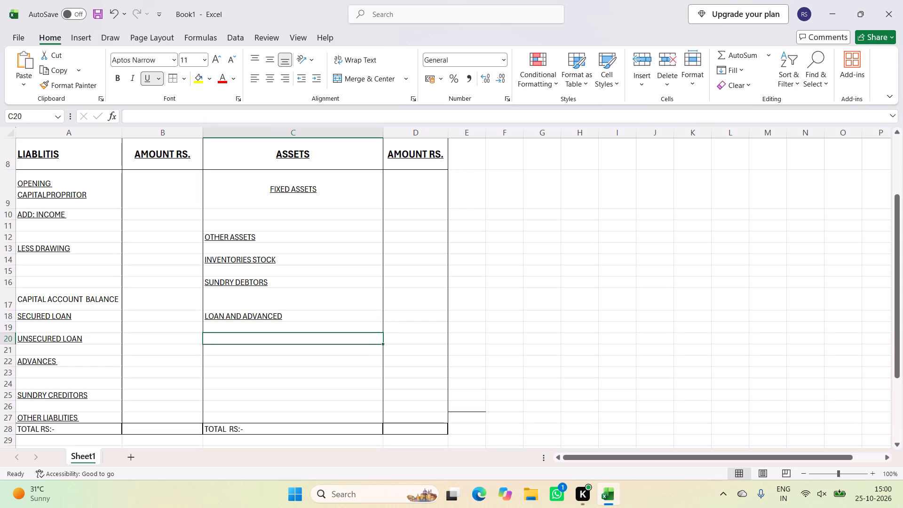
{"action": "type", "text": "BALANCE IN BANK"}
{"action": "key", "text": "Return"}
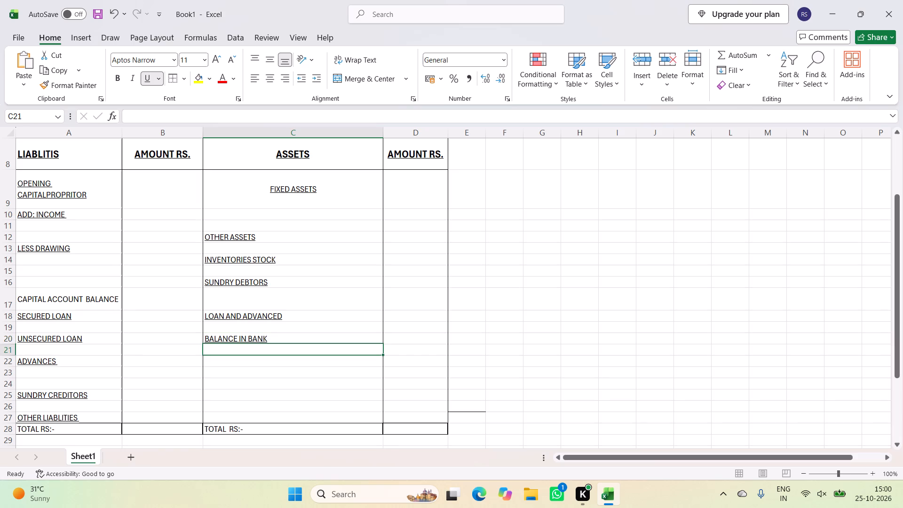
{"action": "key", "text": "Return"}
{"action": "key", "text": "Return"}
{"action": "key", "text": "Return"}
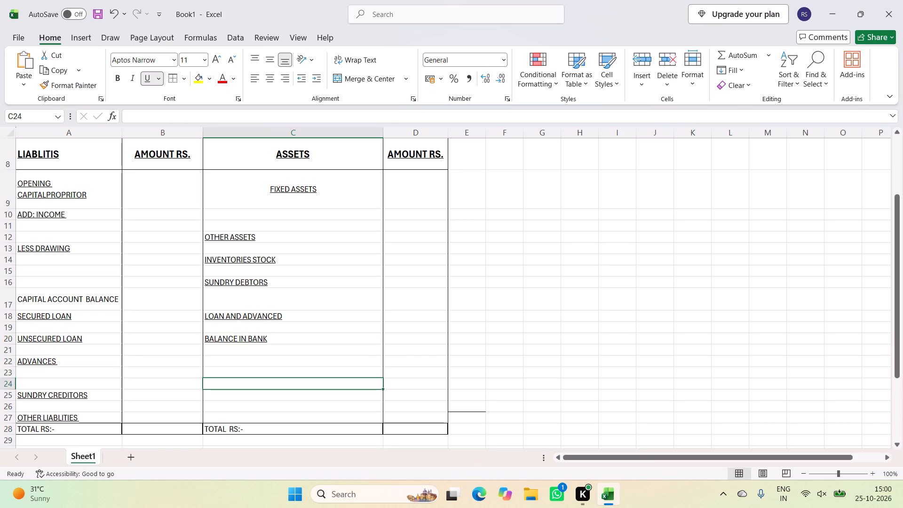
{"action": "type", "text": "CASH"}
{"action": "key", "text": "space"}
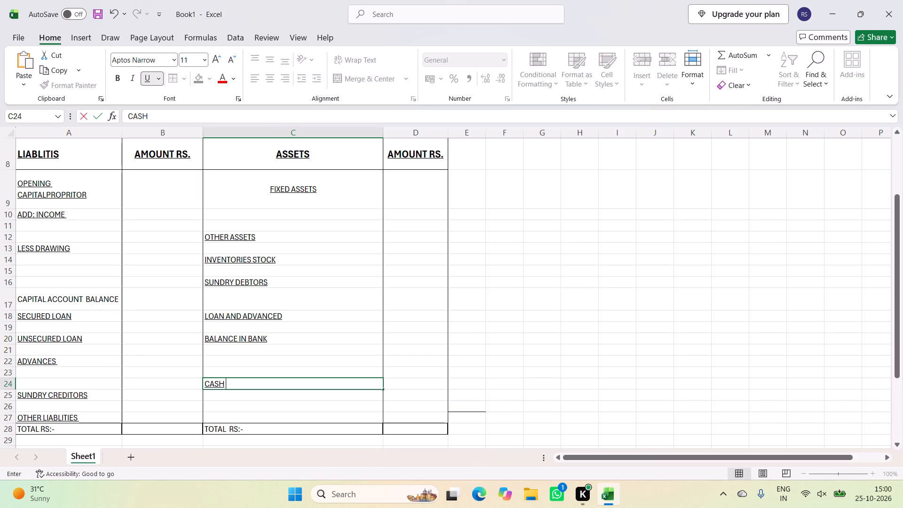
{"action": "type", "text": "IN HAND"}
{"action": "key", "text": "Return"}
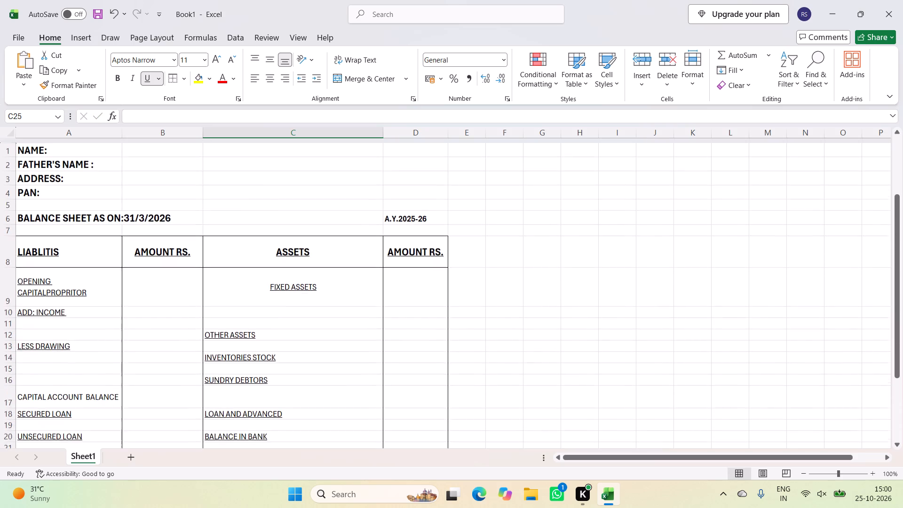
Review the whole balance sheet from the NAME heading down to the TOTAL RS row.
{"action": "scroll", "coordinate": [296, 195], "scroll_direction": "down", "scroll_amount": 3}
{"action": "scroll", "coordinate": [296, 195], "scroll_direction": "up", "scroll_amount": 2}
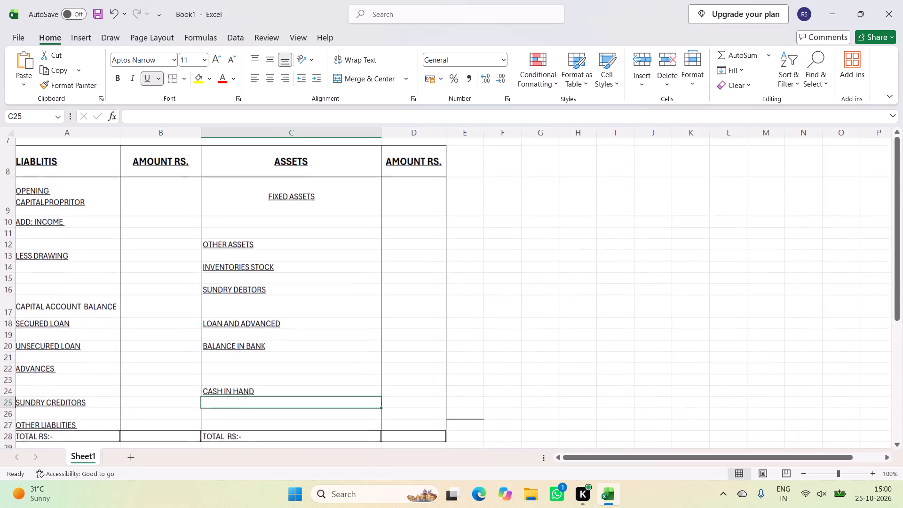
{"action": "scroll", "coordinate": [296, 195], "scroll_direction": "up", "scroll_amount": 1}
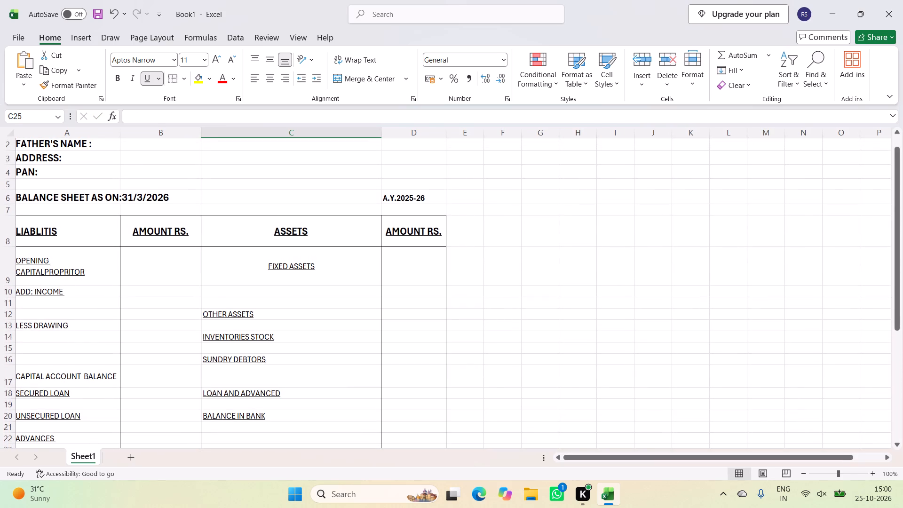
{"action": "scroll", "coordinate": [296, 195], "scroll_direction": "down", "scroll_amount": 3}
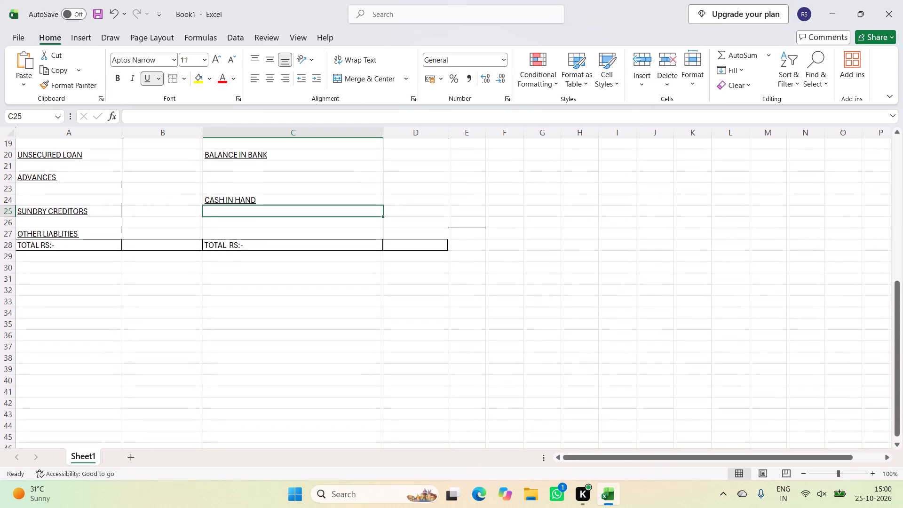
{"action": "scroll", "coordinate": [296, 195], "scroll_direction": "up", "scroll_amount": 4}
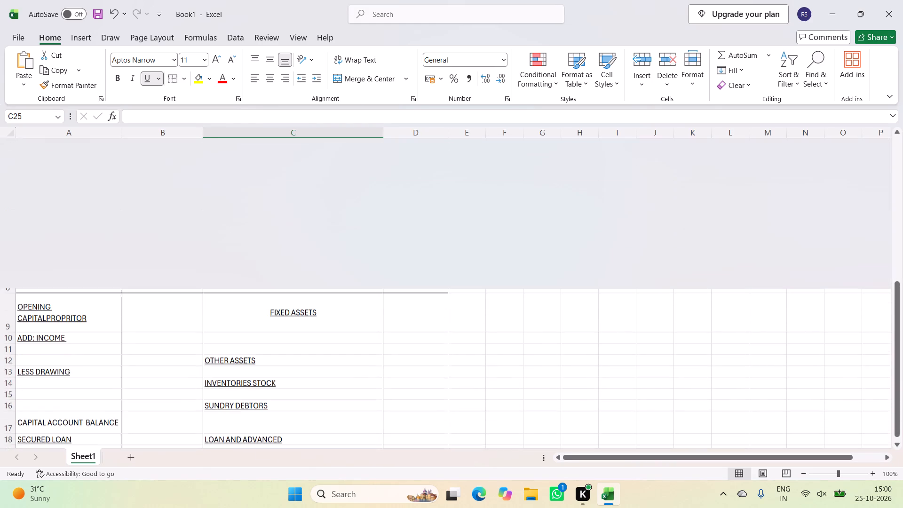
{"action": "scroll", "coordinate": [296, 195], "scroll_direction": "down", "scroll_amount": 2}
{"action": "scroll", "coordinate": [296, 195], "scroll_direction": "up", "scroll_amount": 4}
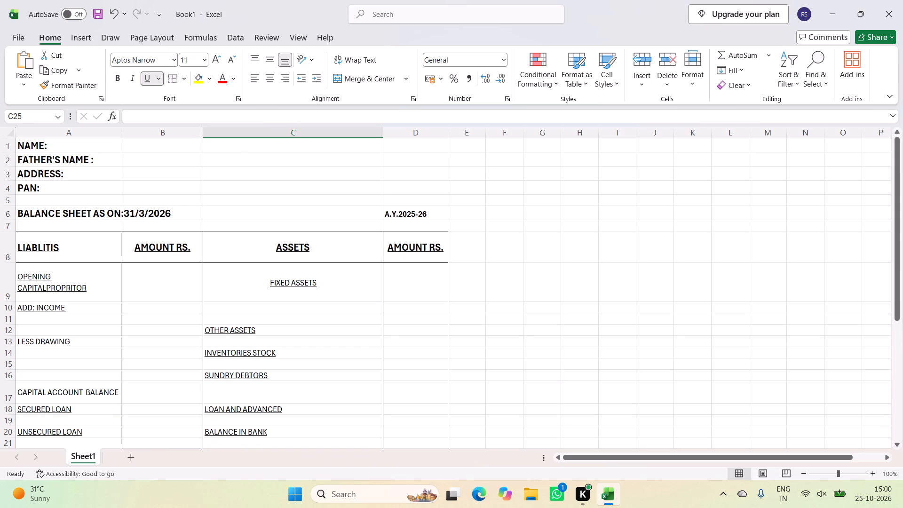
{"action": "scroll", "coordinate": [428, 299], "scroll_direction": "down", "scroll_amount": 2}
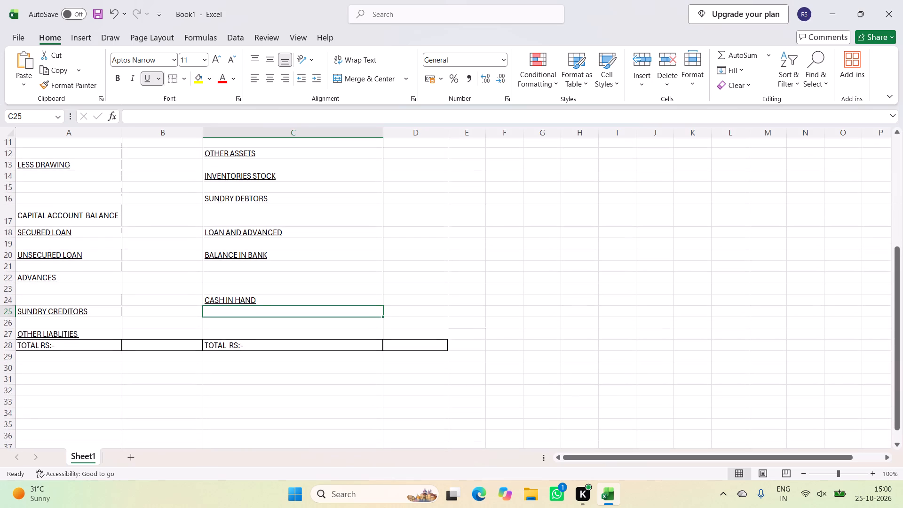
Try to deal with the stray line below cell E26 by copying cell E27's formatting to E13 with Format Painter.
{"action": "left_click", "coordinate": [467, 328]}
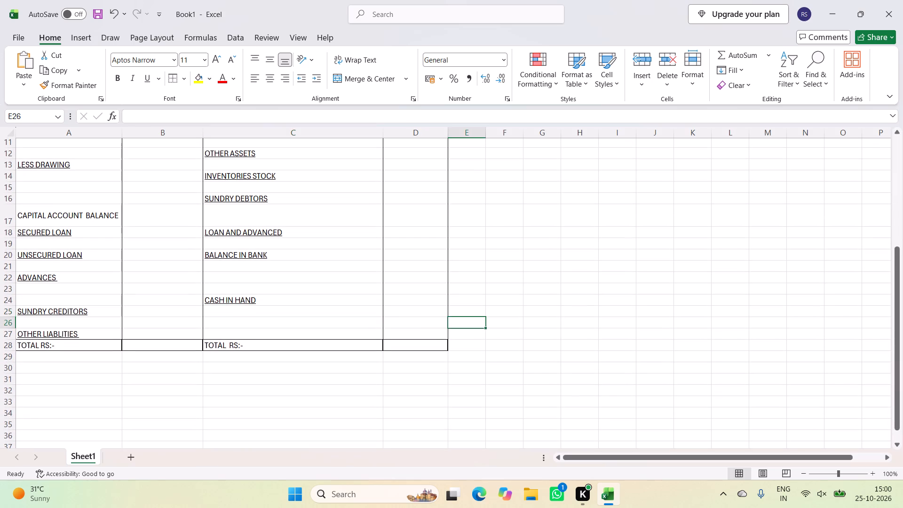
{"action": "left_click", "coordinate": [467, 328]}
{"action": "double_click", "coordinate": [467, 328]}
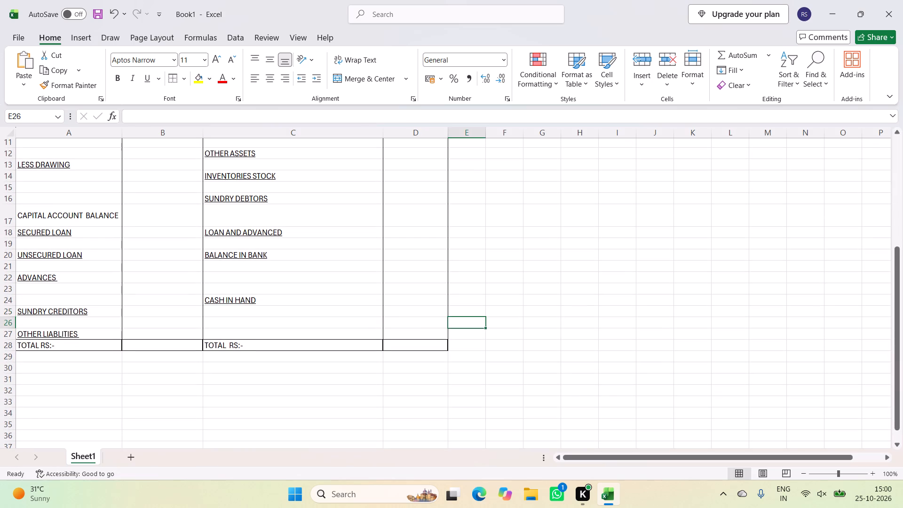
{"action": "left_click", "coordinate": [467, 328]}
{"action": "double_click", "coordinate": [467, 328]}
{"action": "left_click_drag", "start_coordinate": [475, 330], "coordinate": [472, 360]}
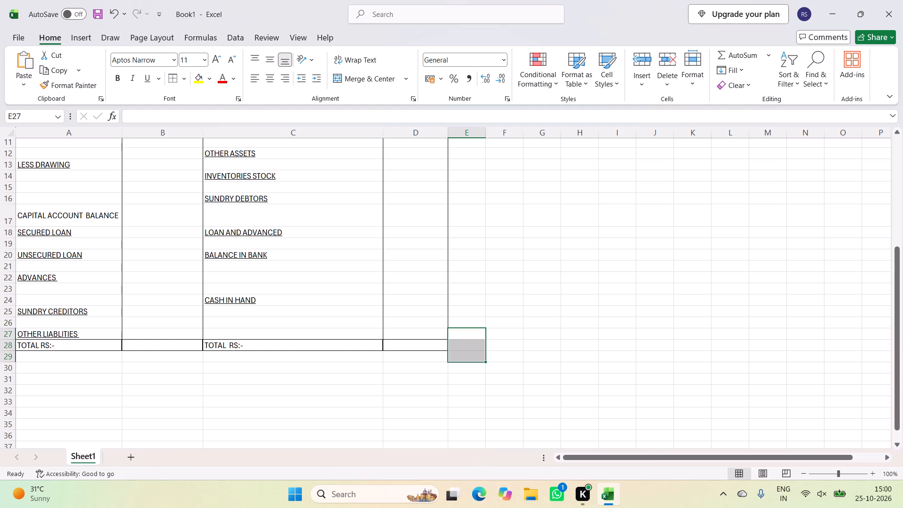
{"action": "left_click", "coordinate": [491, 321]}
{"action": "left_click", "coordinate": [470, 328]}
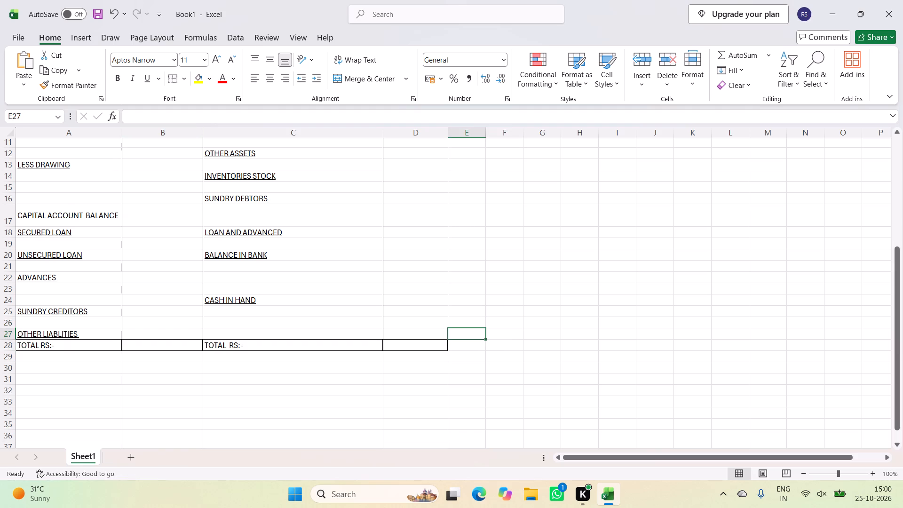
{"action": "left_click", "coordinate": [90, 89]}
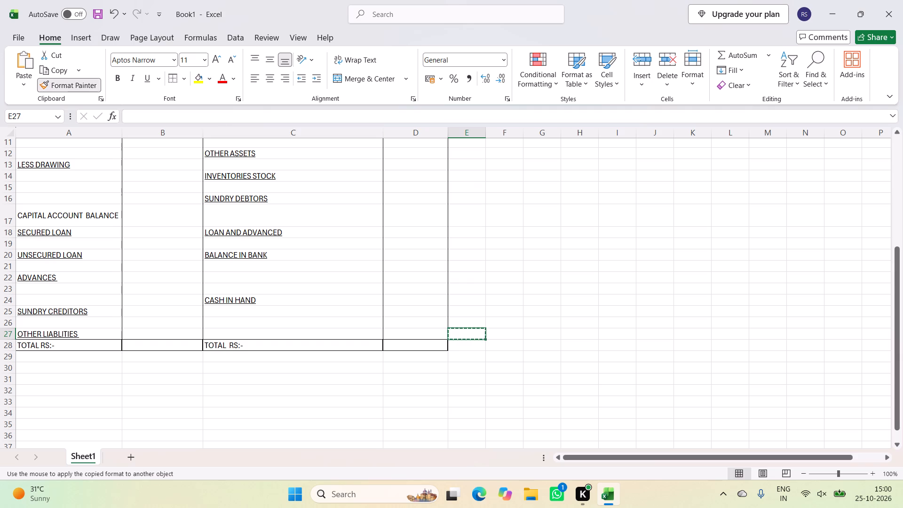
{"action": "left_click", "coordinate": [480, 163]}
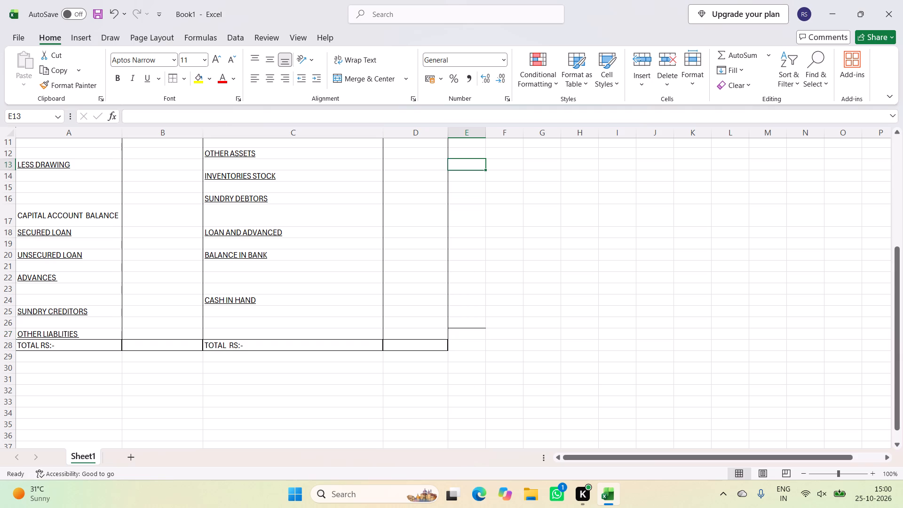
Copy the formatting of cell E26 to cell E27, beside the OTHER LIABLITIES row, with Format Painter.
{"action": "left_click", "coordinate": [471, 325]}
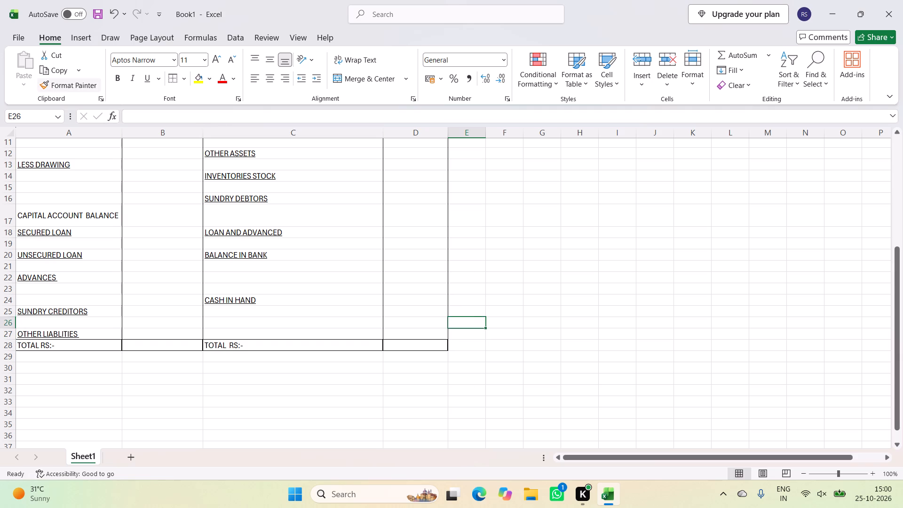
{"action": "left_click", "coordinate": [65, 79]}
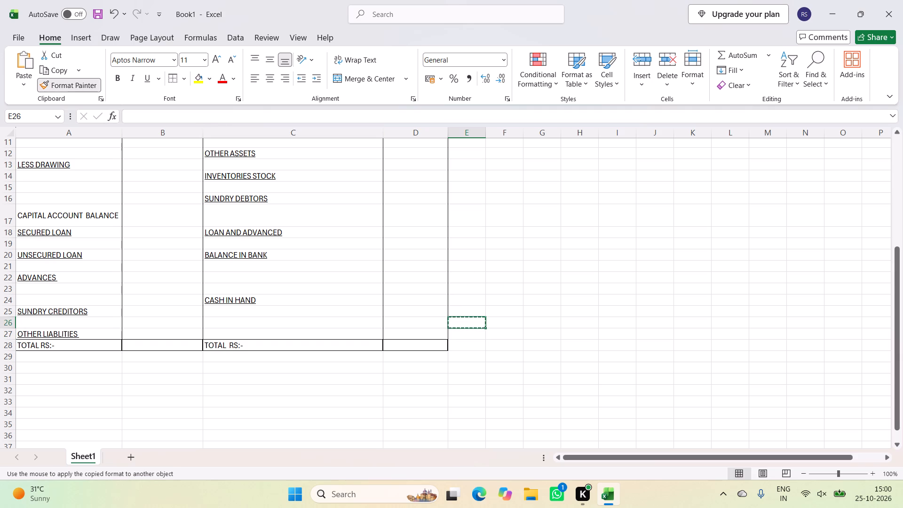
{"action": "double_click", "coordinate": [468, 328]}
{"action": "left_click", "coordinate": [476, 308]}
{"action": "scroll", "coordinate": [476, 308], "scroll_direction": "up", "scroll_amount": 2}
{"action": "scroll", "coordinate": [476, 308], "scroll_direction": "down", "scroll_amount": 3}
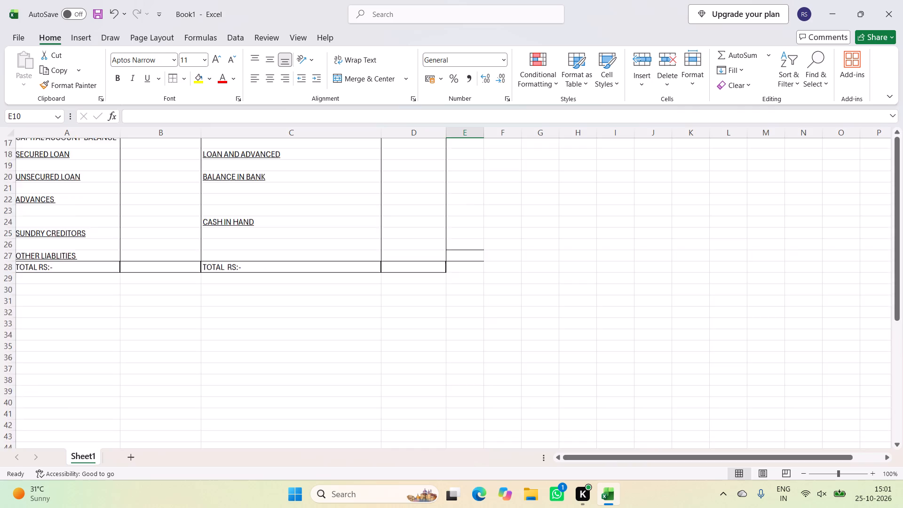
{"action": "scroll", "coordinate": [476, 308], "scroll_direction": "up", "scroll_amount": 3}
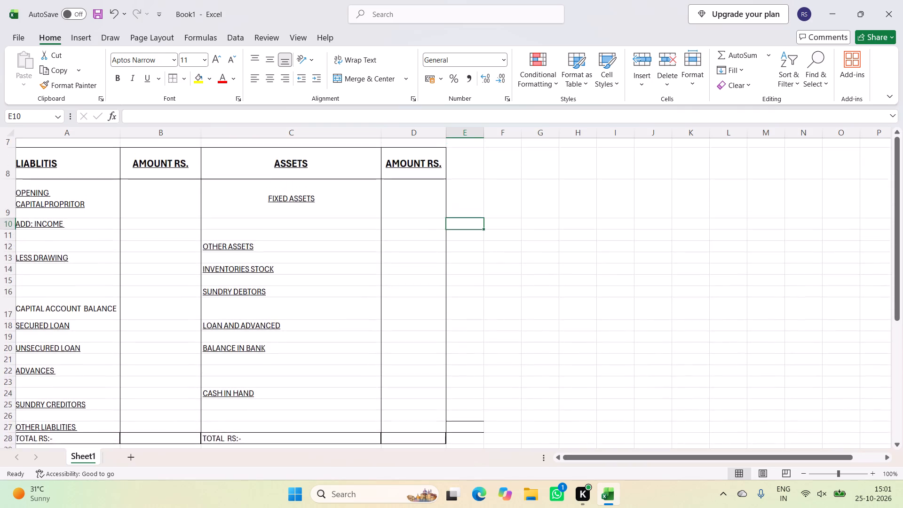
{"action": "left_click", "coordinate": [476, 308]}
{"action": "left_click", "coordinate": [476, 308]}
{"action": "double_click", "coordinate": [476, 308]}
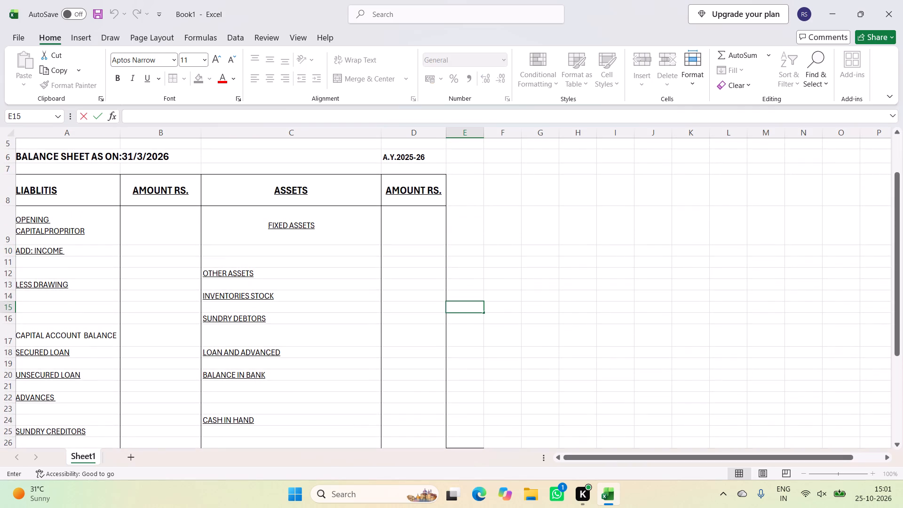
Check the border lines around column E beside the OTHER LIABLITIES and TOTAL RS rows and the rest of the balance sheet.
{"action": "scroll", "coordinate": [476, 308], "scroll_direction": "down", "scroll_amount": 2}
{"action": "left_click", "coordinate": [467, 231]}
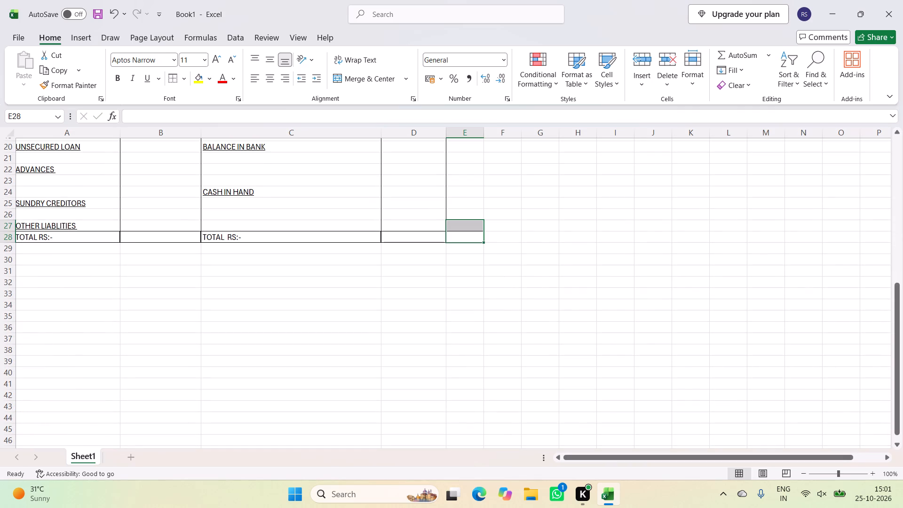
{"action": "left_click", "coordinate": [108, 40]}
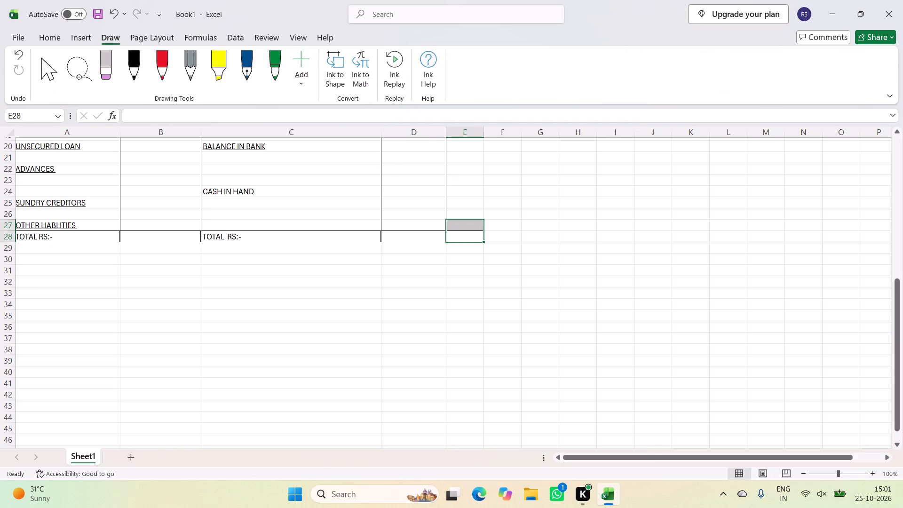
{"action": "left_click", "coordinate": [43, 38]}
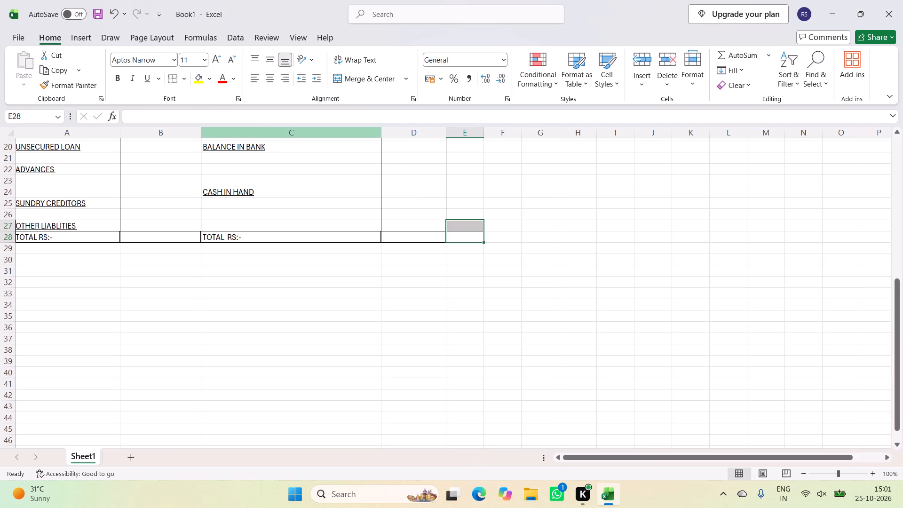
{"action": "left_click", "coordinate": [537, 183]}
{"action": "scroll", "coordinate": [537, 183], "scroll_direction": "down", "scroll_amount": 2}
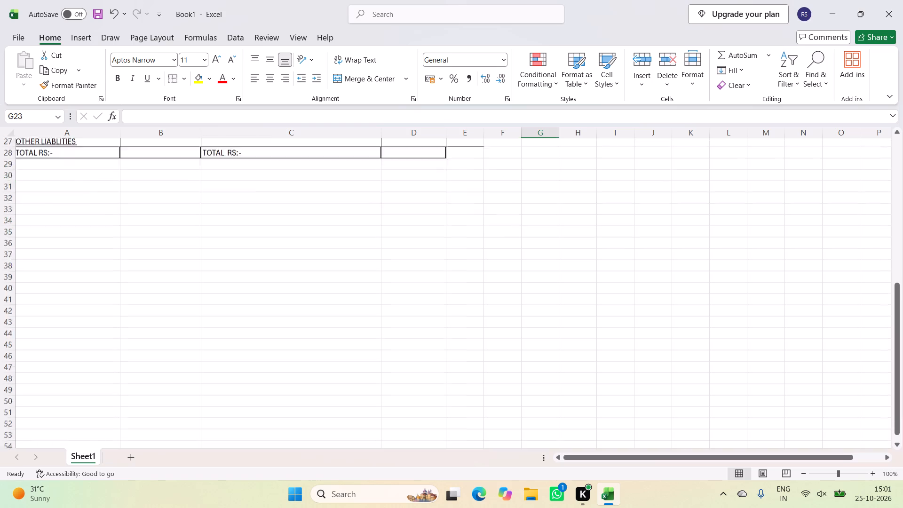
{"action": "scroll", "coordinate": [537, 183], "scroll_direction": "up", "scroll_amount": 4}
{"action": "scroll", "coordinate": [537, 183], "scroll_direction": "down", "scroll_amount": 2}
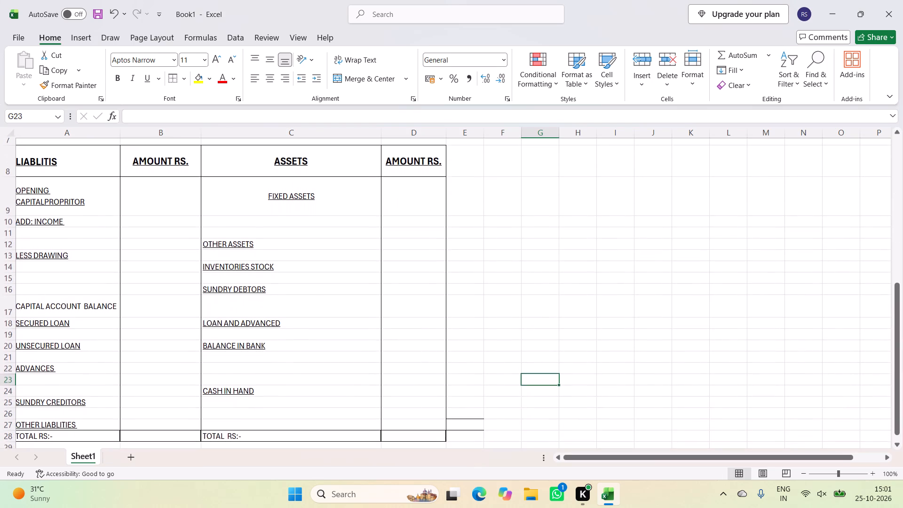
{"action": "scroll", "coordinate": [537, 183], "scroll_direction": "down", "scroll_amount": 1}
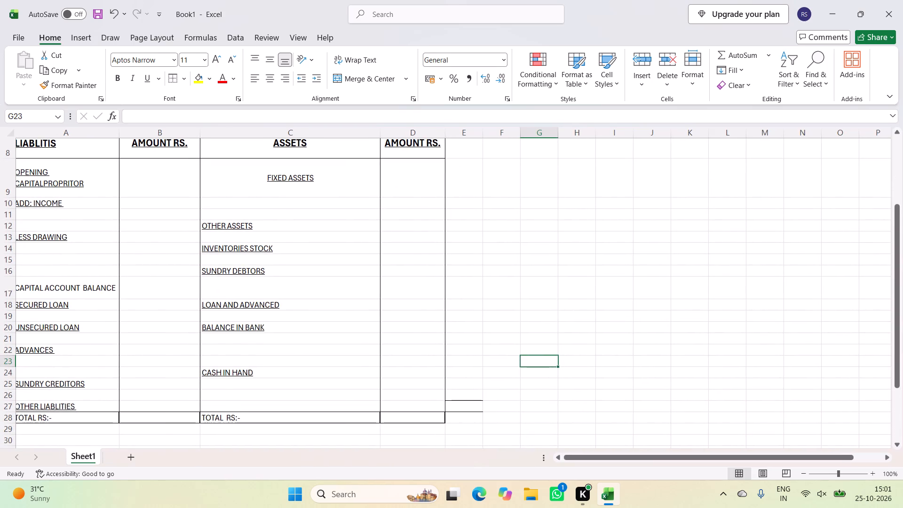
{"action": "scroll", "coordinate": [537, 183], "scroll_direction": "left", "scroll_amount": 2}
{"action": "scroll", "coordinate": [537, 183], "scroll_direction": "right", "scroll_amount": 3}
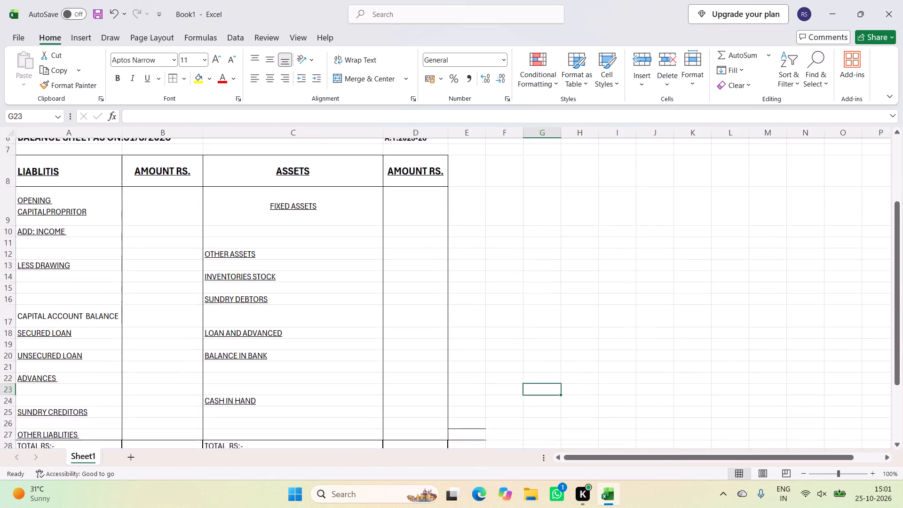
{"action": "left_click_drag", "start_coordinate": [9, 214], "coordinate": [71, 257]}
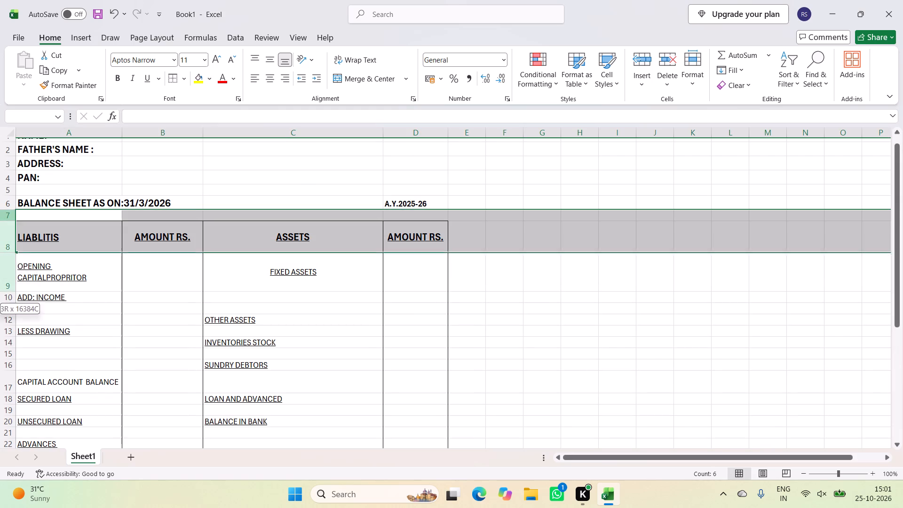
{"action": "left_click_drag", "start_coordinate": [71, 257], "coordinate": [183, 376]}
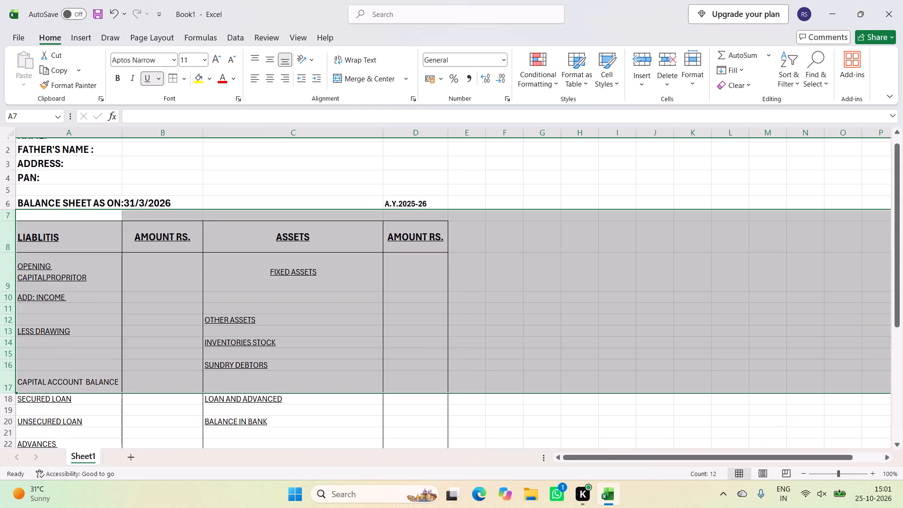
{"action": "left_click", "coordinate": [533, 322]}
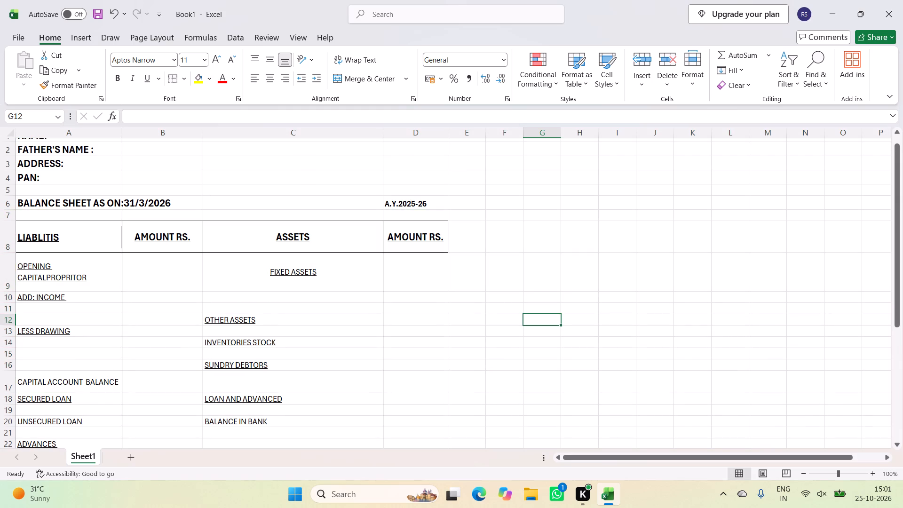
Make row 7 above the column headings and row 6 with the BALANCE SHEET AS ON heading slightly taller.
{"action": "left_click_drag", "start_coordinate": [6, 221], "coordinate": [25, 228]}
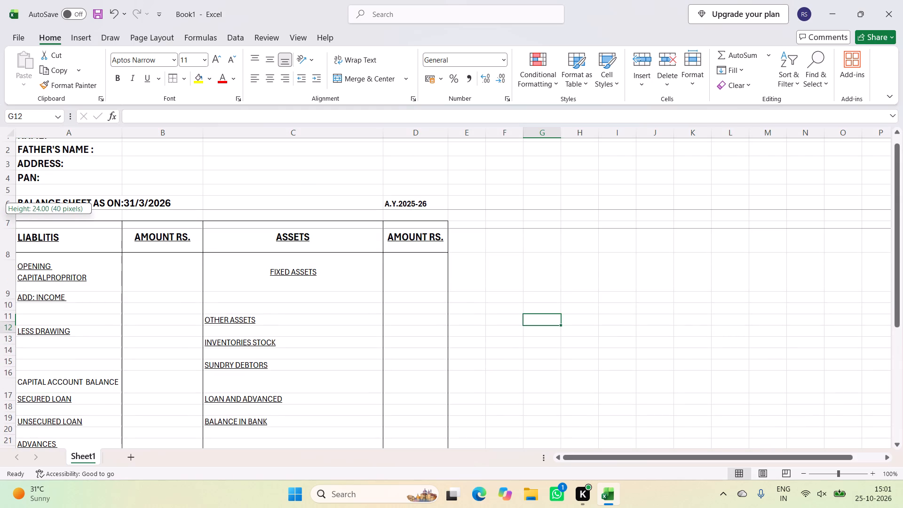
{"action": "left_click_drag", "start_coordinate": [25, 228], "coordinate": [26, 224]}
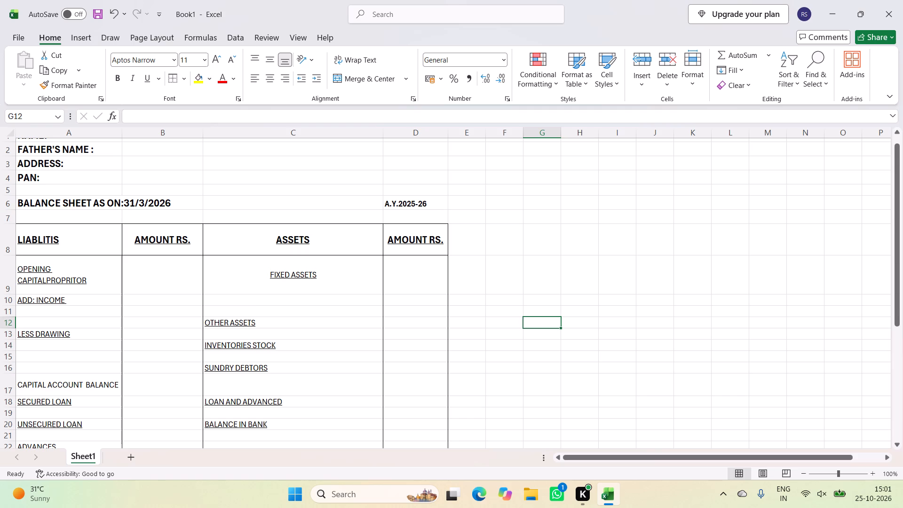
{"action": "left_click_drag", "start_coordinate": [9, 213], "coordinate": [25, 219]}
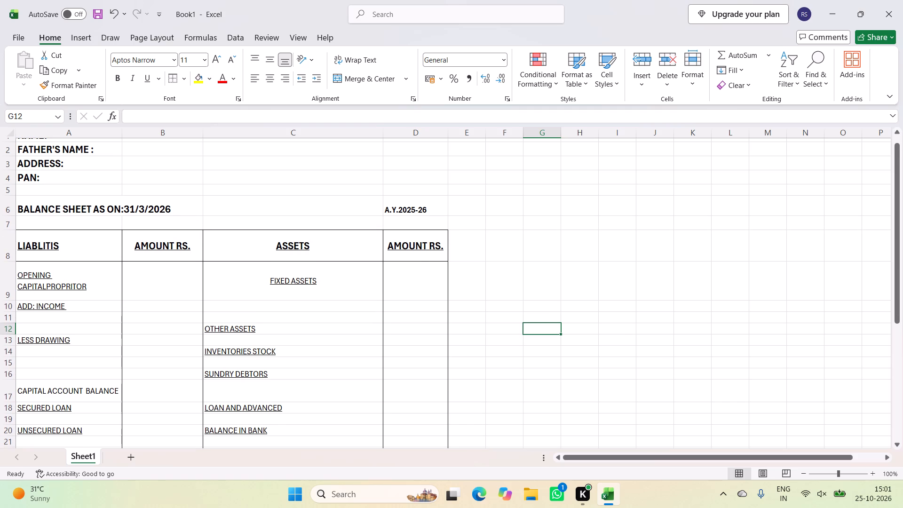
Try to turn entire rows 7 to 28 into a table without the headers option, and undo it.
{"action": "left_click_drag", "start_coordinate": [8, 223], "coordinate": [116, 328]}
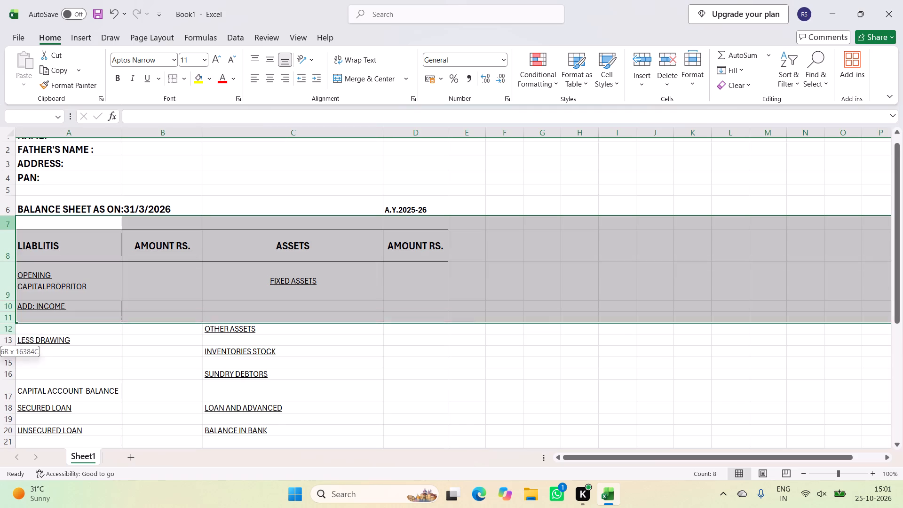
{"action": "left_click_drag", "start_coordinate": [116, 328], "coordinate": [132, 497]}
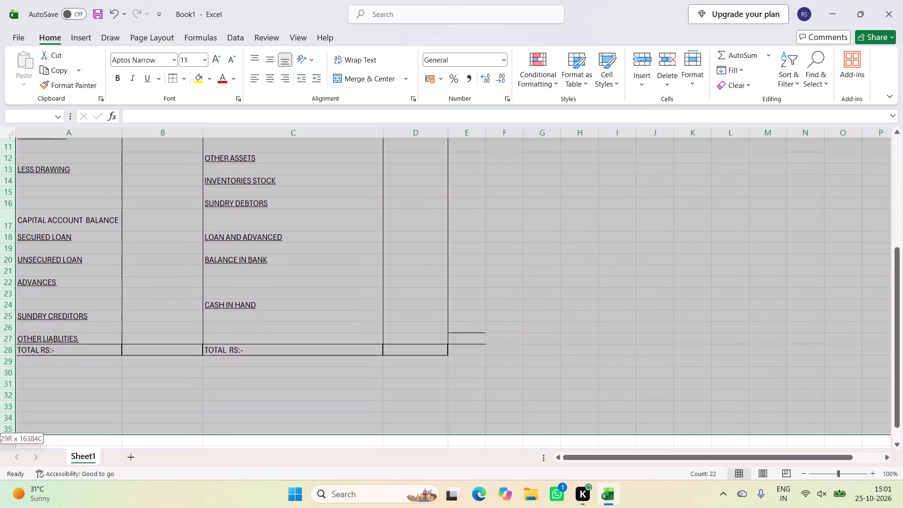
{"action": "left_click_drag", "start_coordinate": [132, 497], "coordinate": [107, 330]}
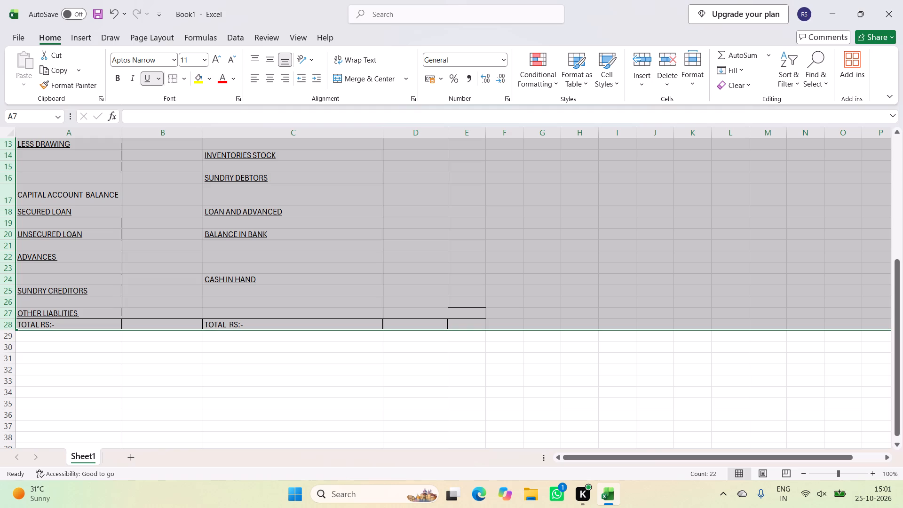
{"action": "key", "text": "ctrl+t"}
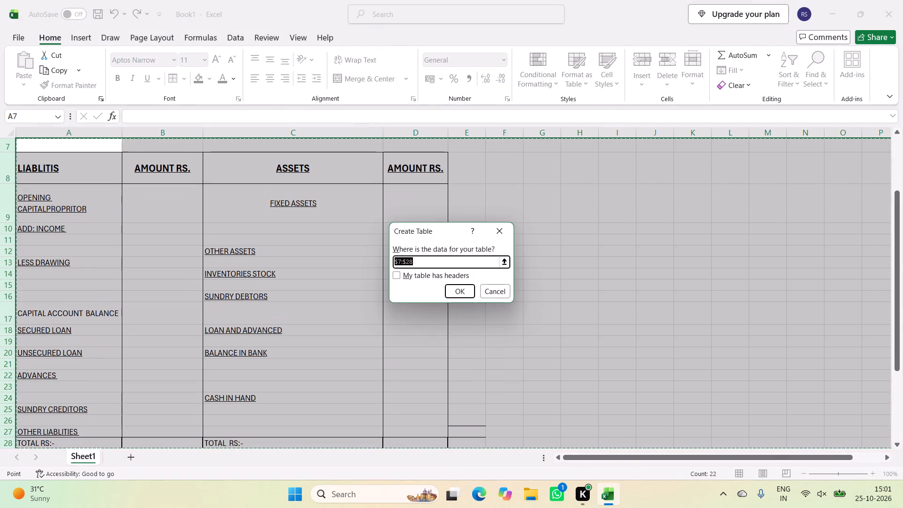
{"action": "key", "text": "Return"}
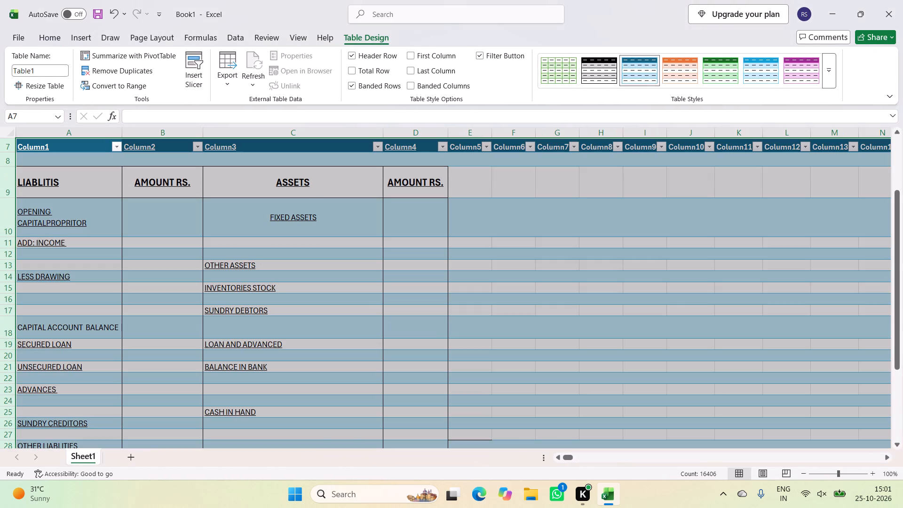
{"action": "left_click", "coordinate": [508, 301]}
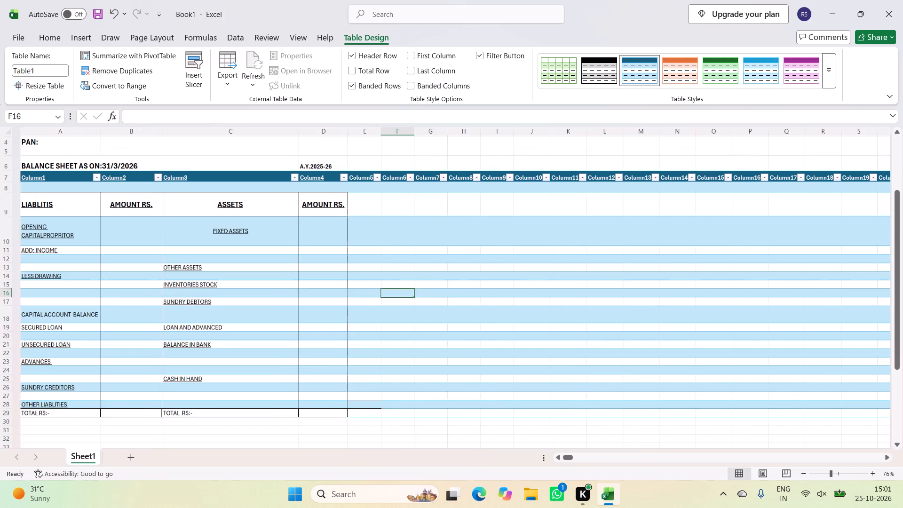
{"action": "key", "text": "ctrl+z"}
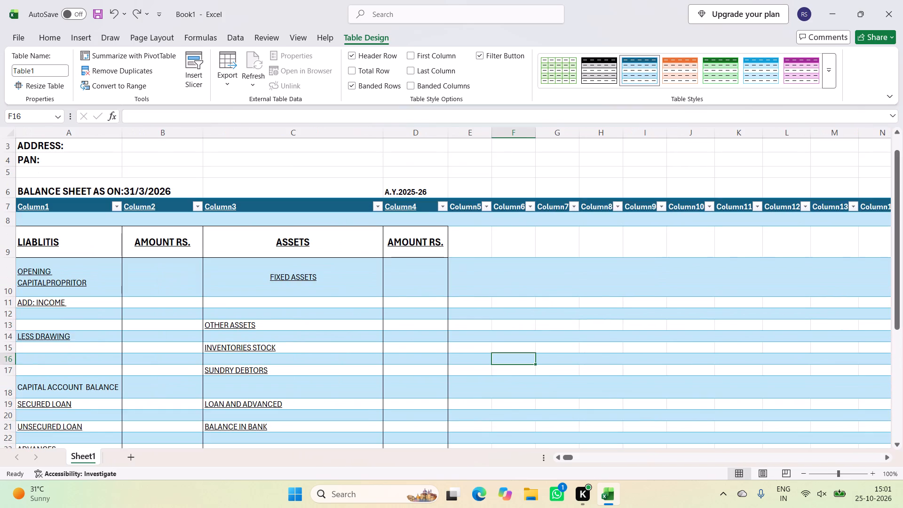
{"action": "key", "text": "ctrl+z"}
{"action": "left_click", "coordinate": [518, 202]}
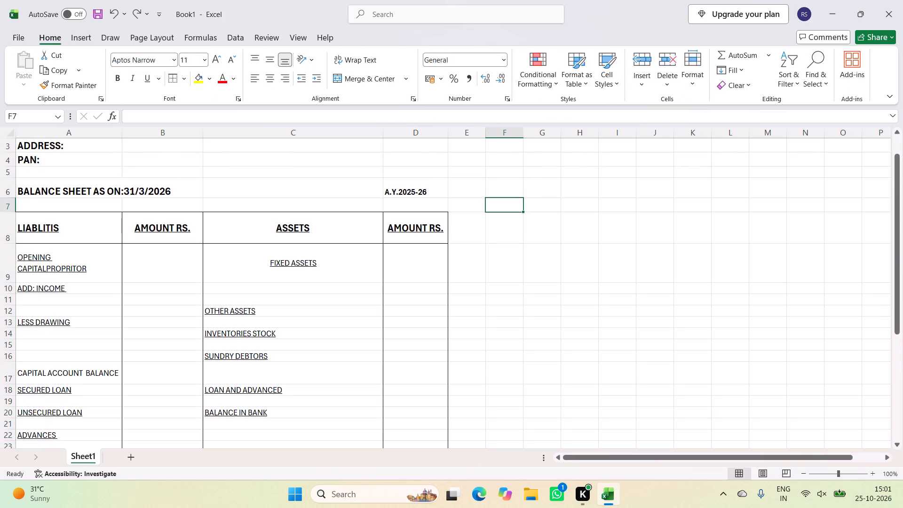
Create a table from the range A8:D28, from LIABLITIS to the TOTAL RS row, with the My table has headers option on.
{"action": "left_click_drag", "start_coordinate": [20, 214], "coordinate": [54, 244]}
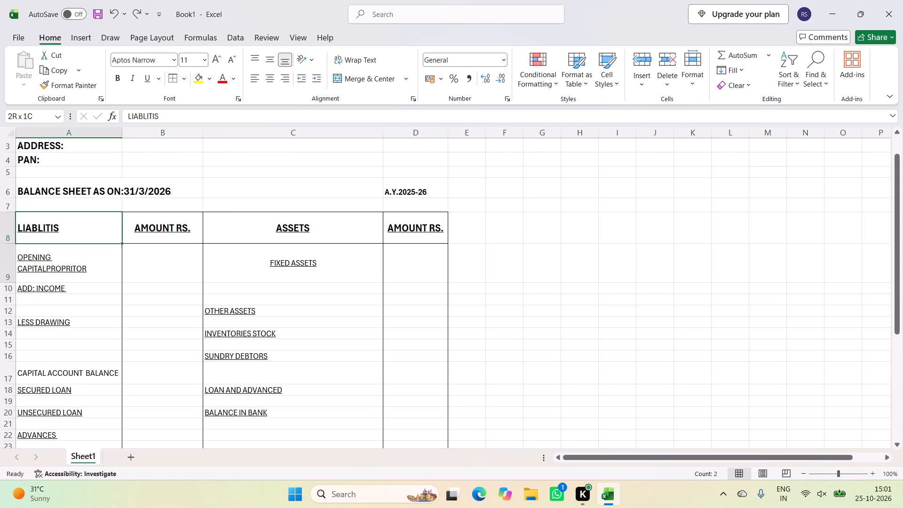
{"action": "left_click_drag", "start_coordinate": [54, 244], "coordinate": [268, 346]}
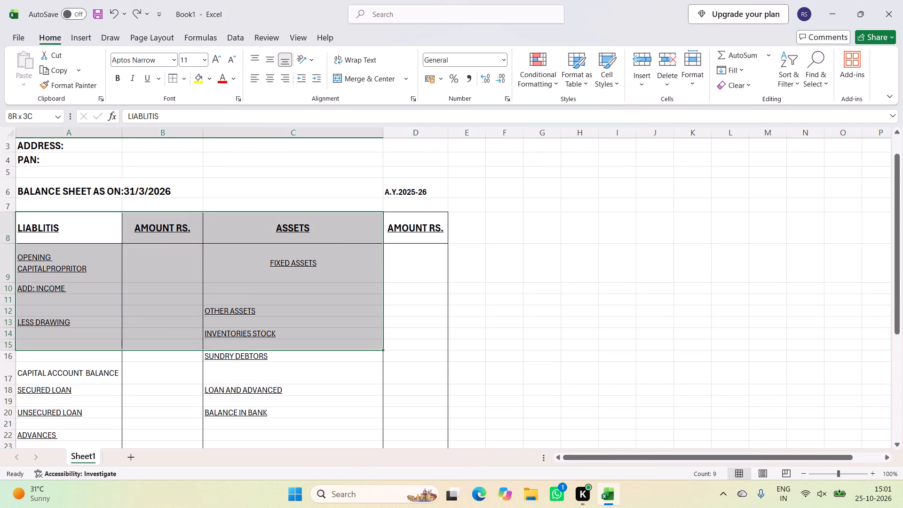
{"action": "left_click_drag", "start_coordinate": [268, 346], "coordinate": [291, 349]}
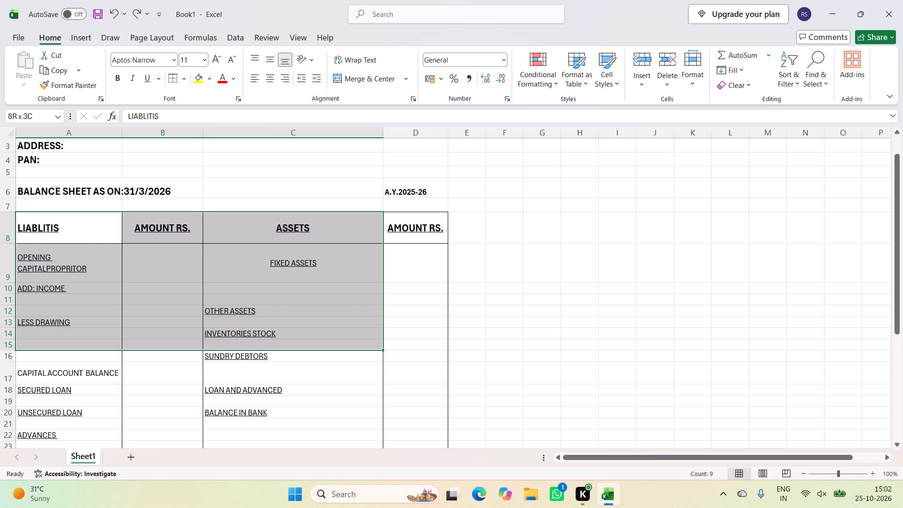
{"action": "left_click_drag", "start_coordinate": [291, 349], "coordinate": [11, 229]}
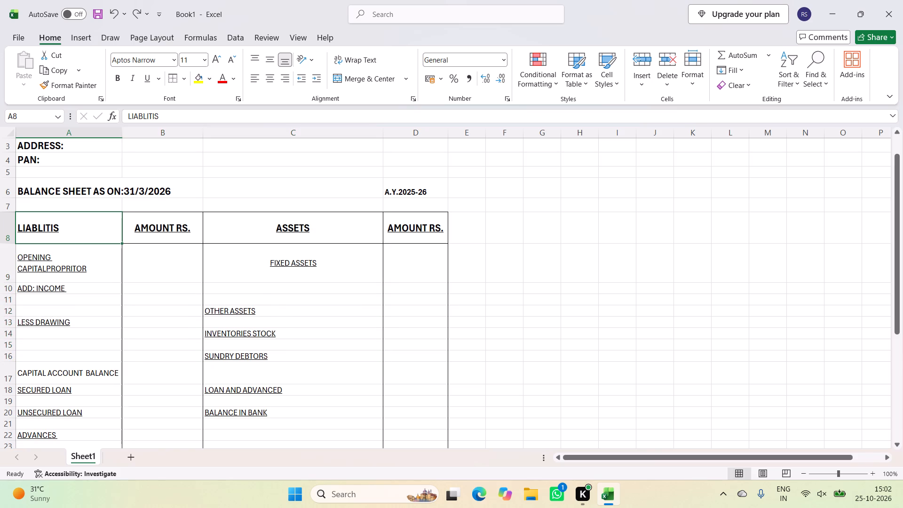
{"action": "left_click_drag", "start_coordinate": [11, 229], "coordinate": [343, 235]}
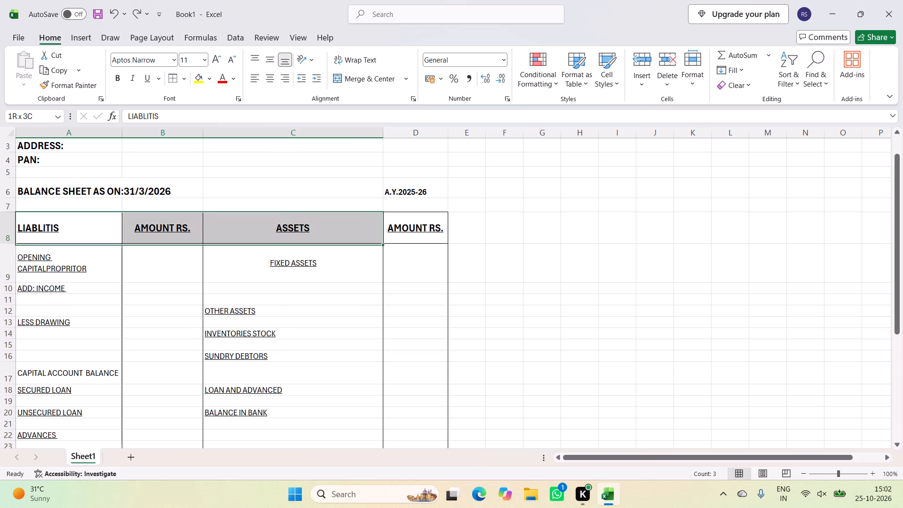
{"action": "left_click_drag", "start_coordinate": [343, 235], "coordinate": [401, 307]}
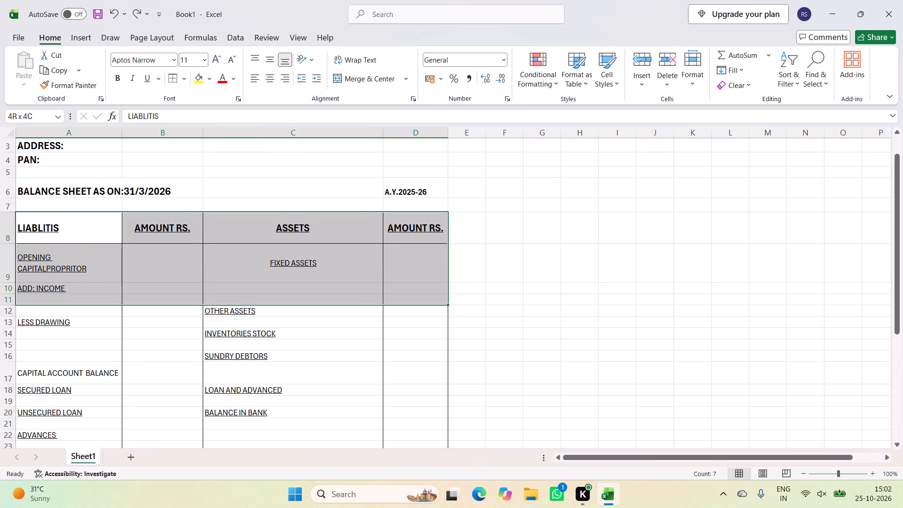
{"action": "left_click_drag", "start_coordinate": [401, 307], "coordinate": [397, 452]}
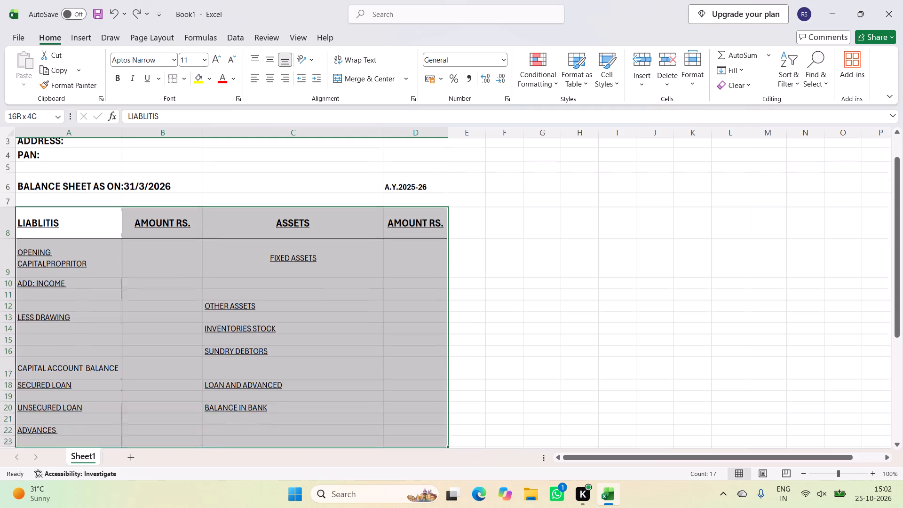
{"action": "left_click_drag", "start_coordinate": [397, 452], "coordinate": [390, 347]}
{"action": "scroll", "coordinate": [388, 431], "scroll_direction": "down", "scroll_amount": 1}
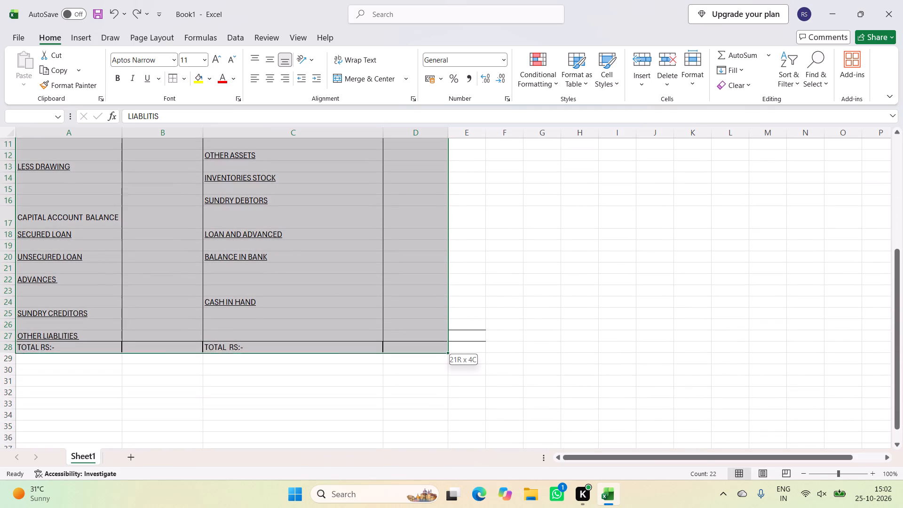
{"action": "left_click_drag", "start_coordinate": [390, 347], "coordinate": [390, 347]}
{"action": "key", "text": "ctrl+t"}
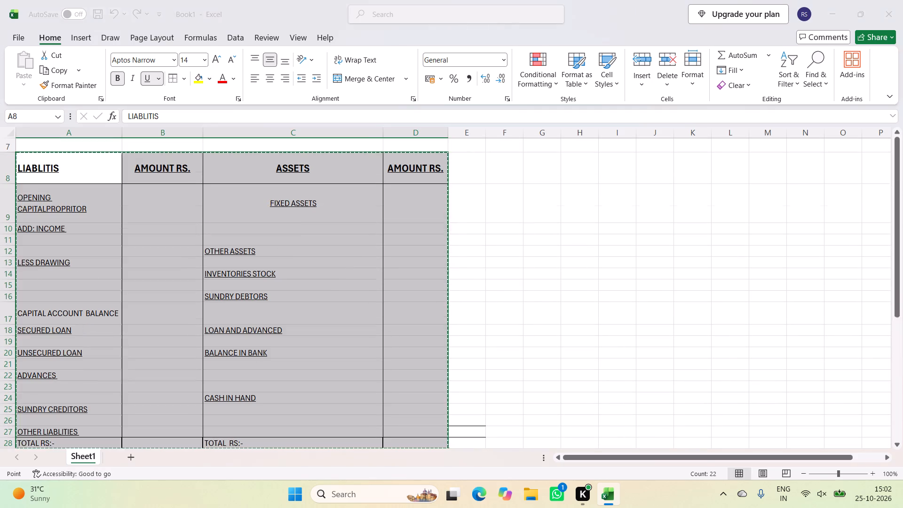
{"action": "left_click", "coordinate": [504, 258]}
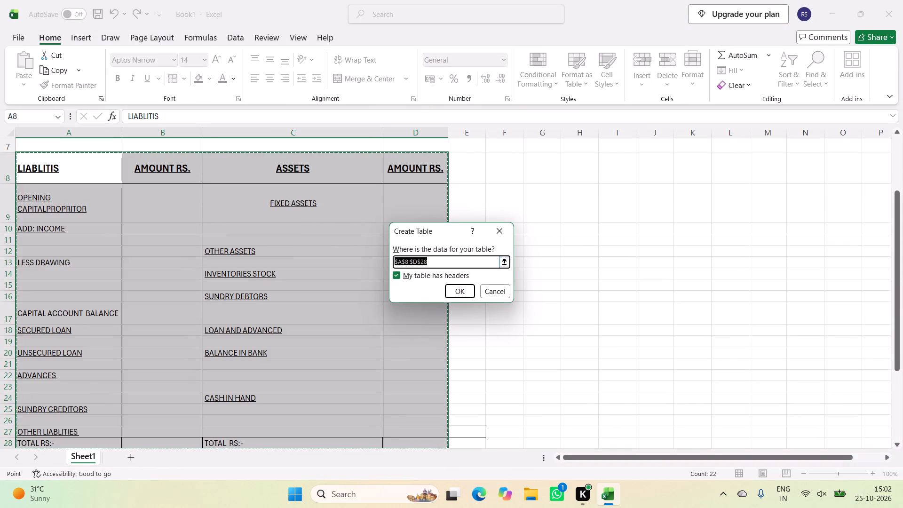
{"action": "left_click", "coordinate": [506, 245]}
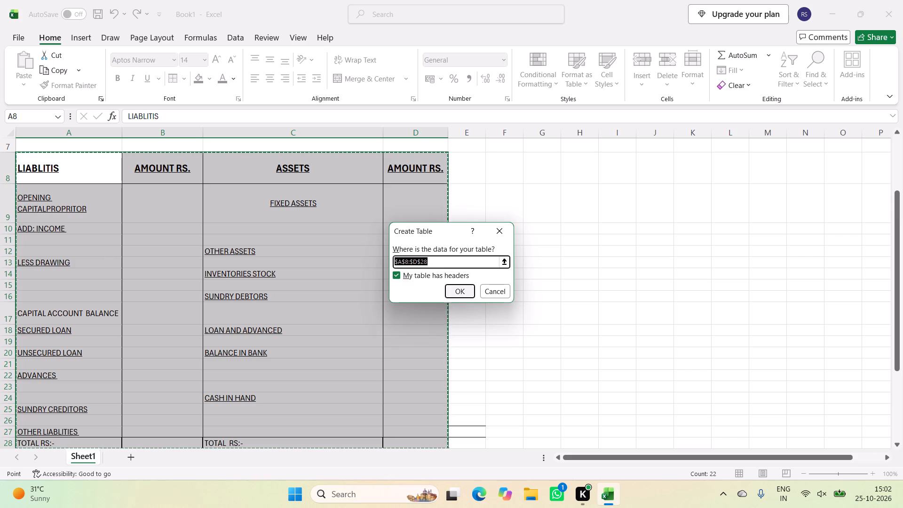
{"action": "left_click", "coordinate": [459, 293]}
{"action": "left_click", "coordinate": [523, 293]}
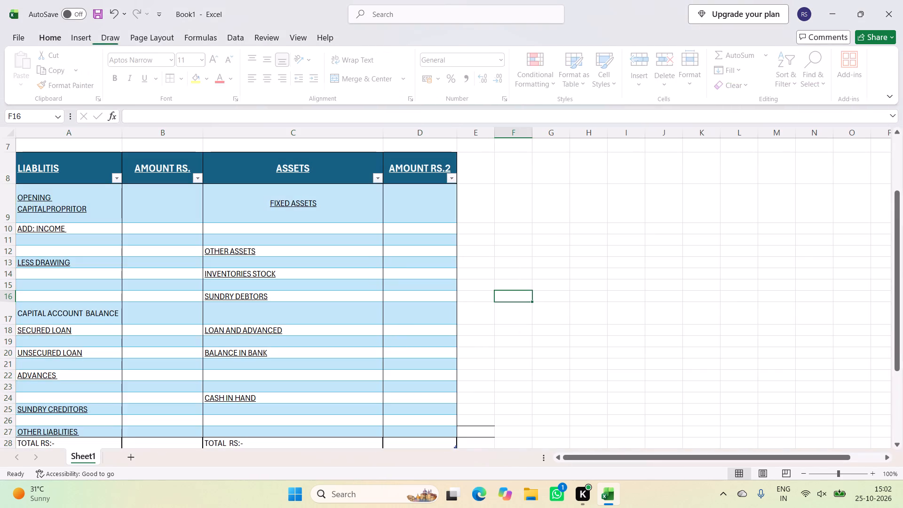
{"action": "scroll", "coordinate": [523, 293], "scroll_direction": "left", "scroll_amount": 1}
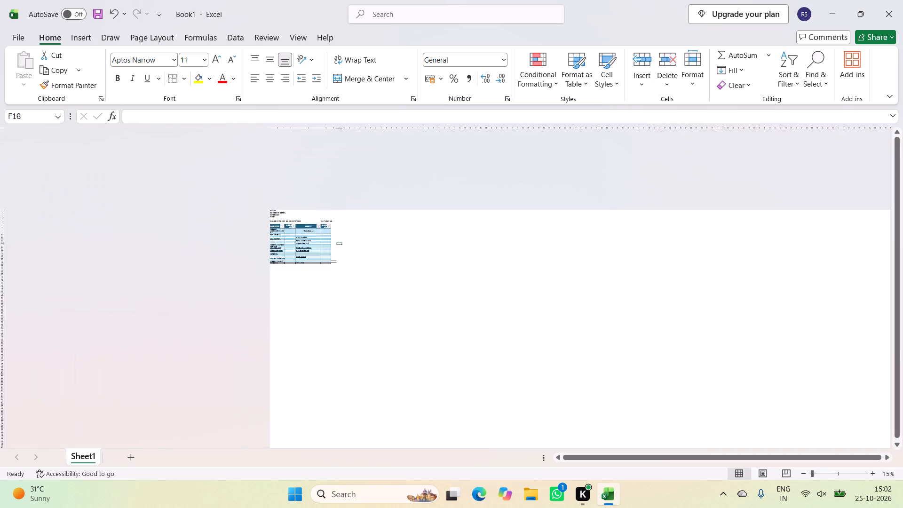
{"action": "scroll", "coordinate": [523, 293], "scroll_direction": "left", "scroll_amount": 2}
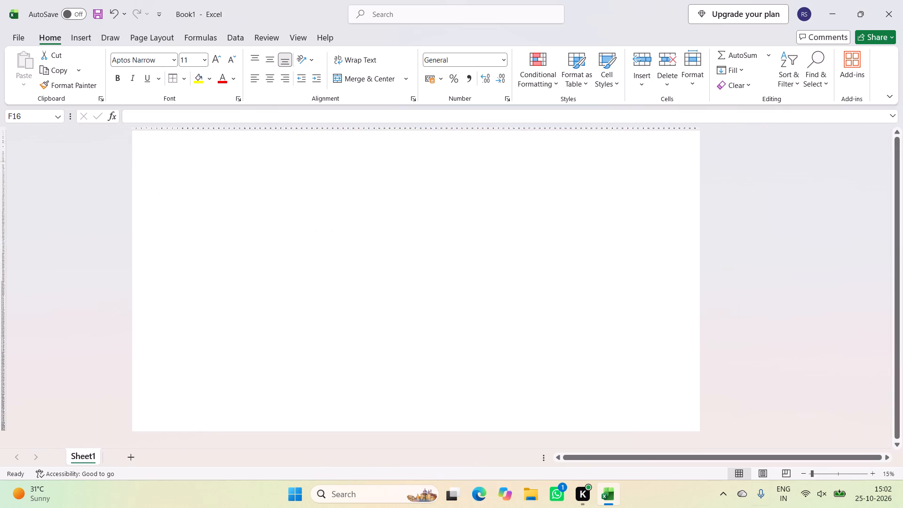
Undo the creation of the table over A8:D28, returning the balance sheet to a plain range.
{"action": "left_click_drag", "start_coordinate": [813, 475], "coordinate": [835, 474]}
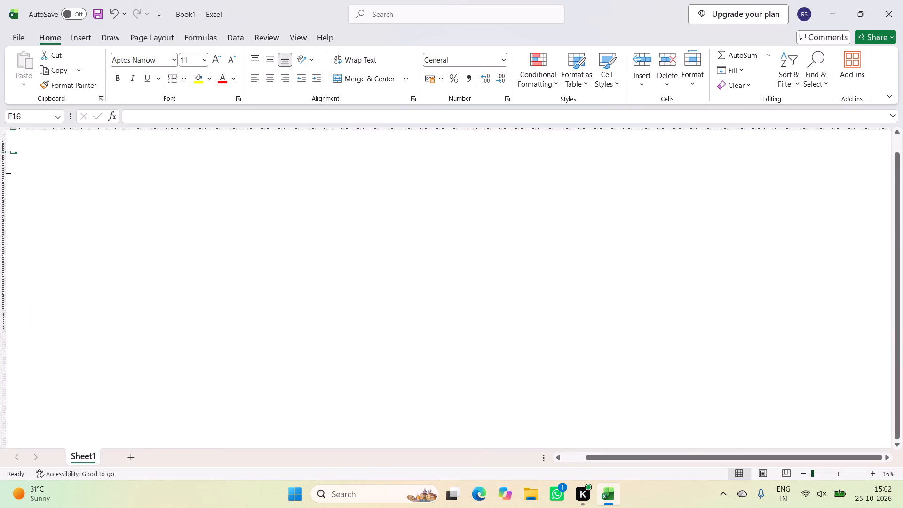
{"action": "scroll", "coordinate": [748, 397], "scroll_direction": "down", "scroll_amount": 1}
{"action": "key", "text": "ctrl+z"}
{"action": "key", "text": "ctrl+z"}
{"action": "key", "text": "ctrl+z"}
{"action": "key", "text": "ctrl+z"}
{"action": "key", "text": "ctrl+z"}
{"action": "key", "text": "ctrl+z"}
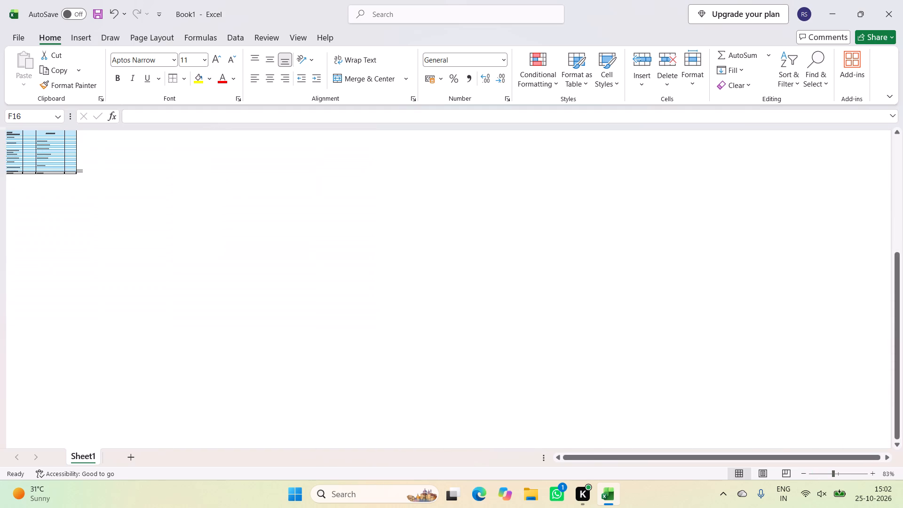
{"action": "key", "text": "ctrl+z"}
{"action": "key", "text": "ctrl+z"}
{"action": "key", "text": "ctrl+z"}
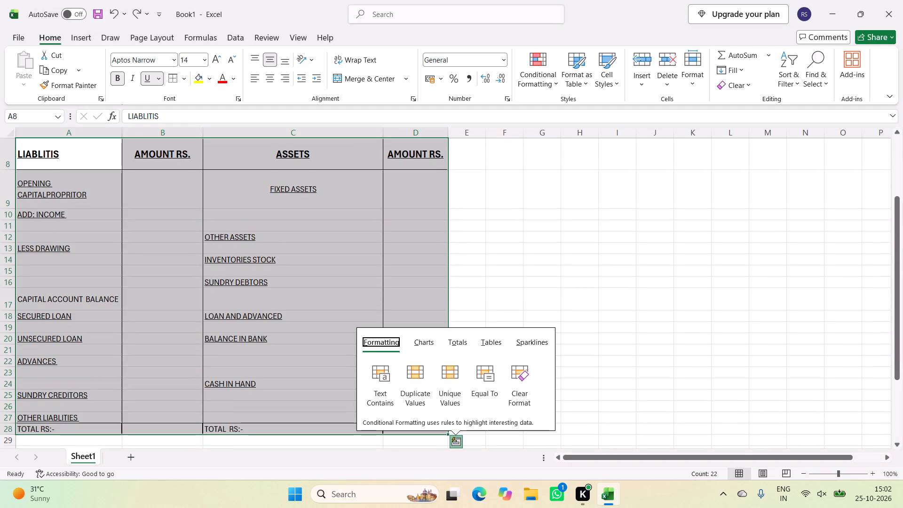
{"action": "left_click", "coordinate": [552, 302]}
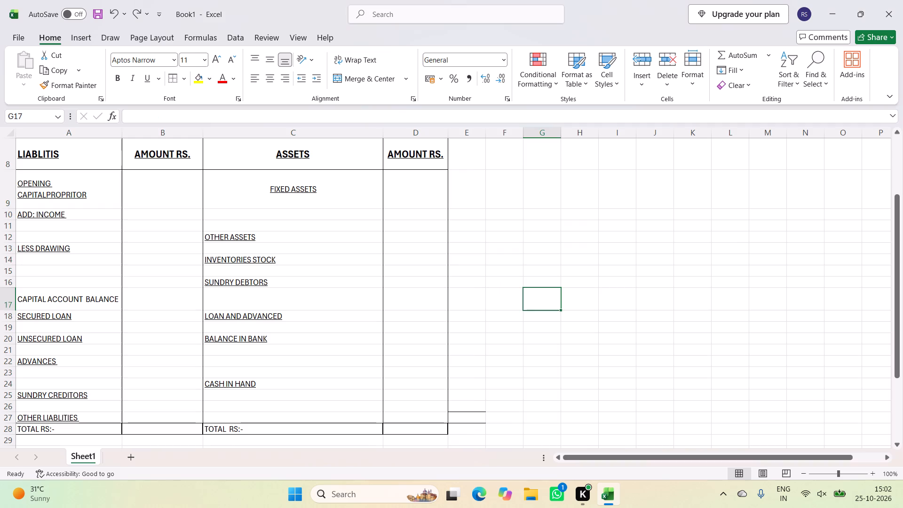
Create a table from A8:D28, from the LIABLITIS heading row to the TOTAL RS row, using row 8 as headers.
{"action": "left_click_drag", "start_coordinate": [22, 141], "coordinate": [407, 412]}
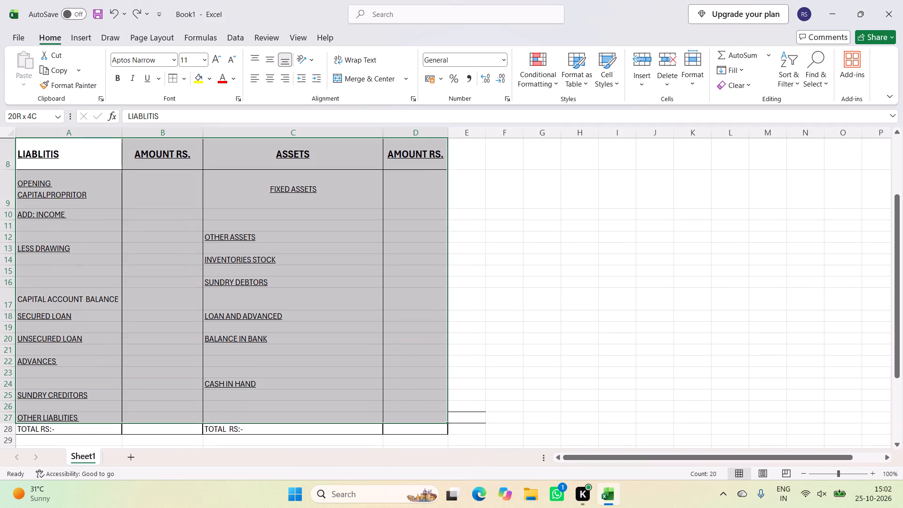
{"action": "left_click_drag", "start_coordinate": [407, 412], "coordinate": [412, 424]}
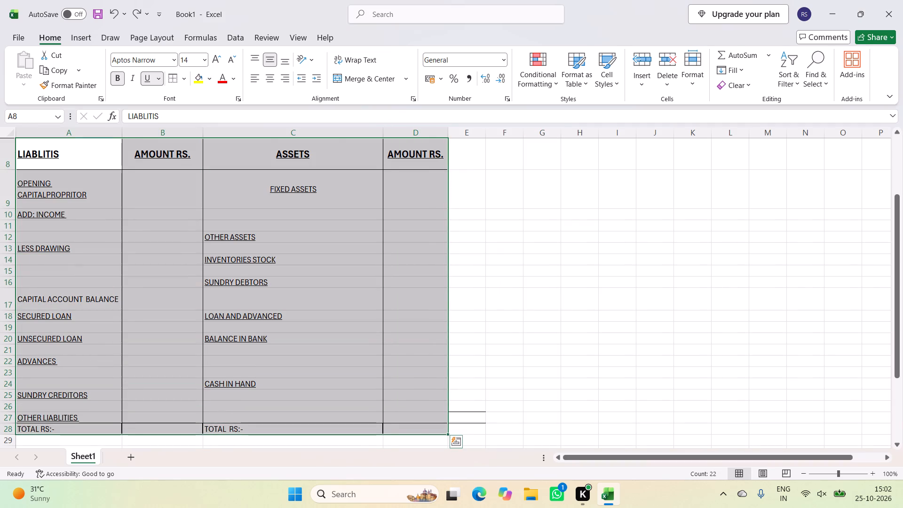
{"action": "key", "text": "ctrl+t"}
{"action": "key", "text": "Return"}
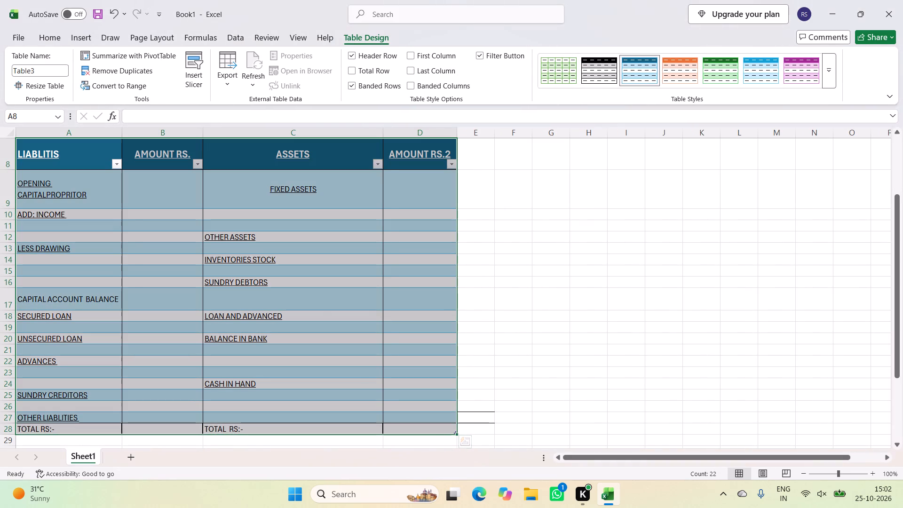
{"action": "left_click", "coordinate": [574, 317]}
{"action": "scroll", "coordinate": [578, 296], "scroll_direction": "down", "scroll_amount": 3}
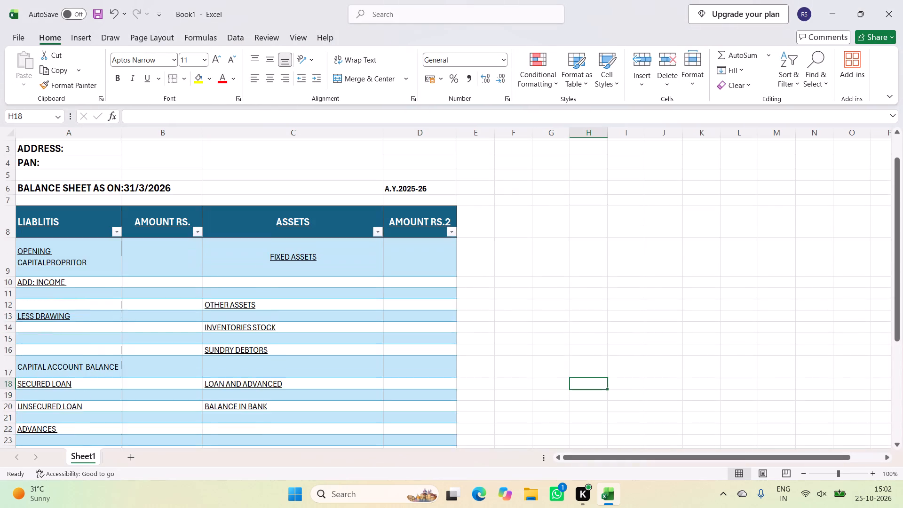